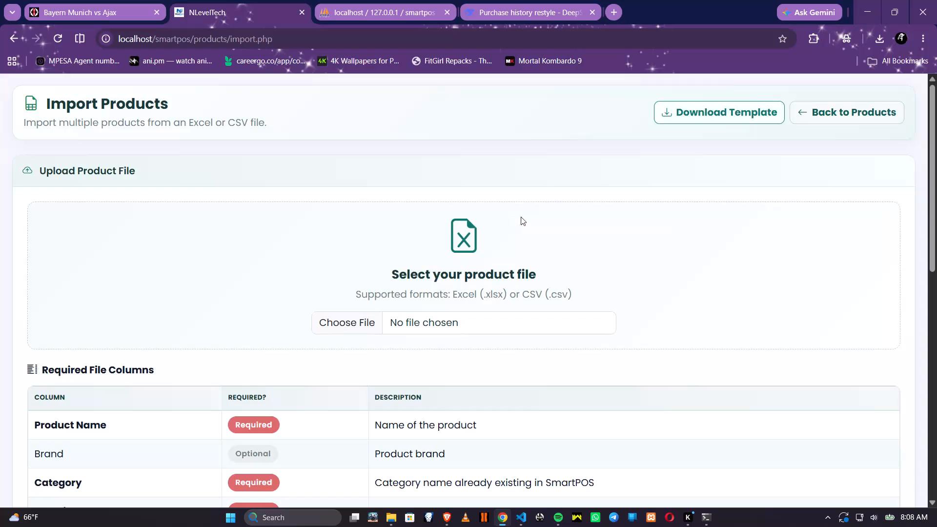
Download the product import template and open the downloaded CSV file in Excel.
{"action": "left_click", "coordinate": [706, 111]}
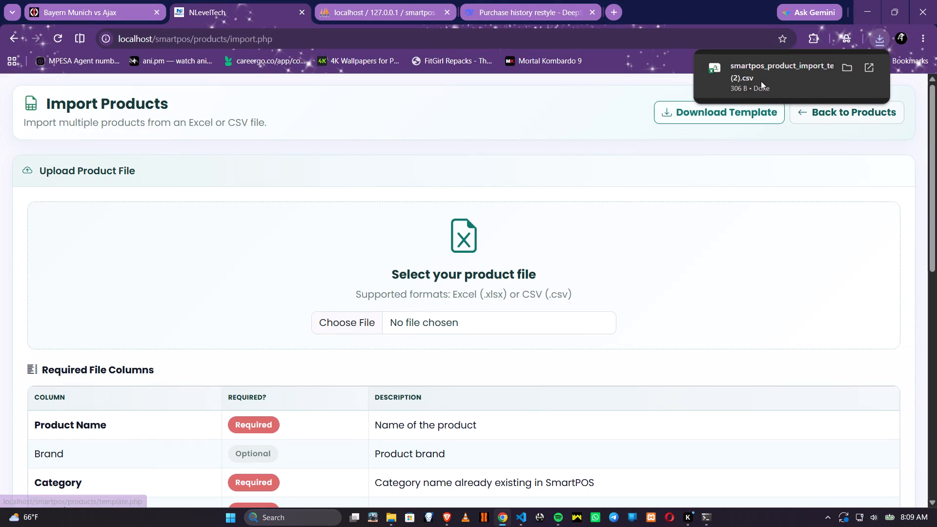
{"action": "left_click", "coordinate": [761, 81]}
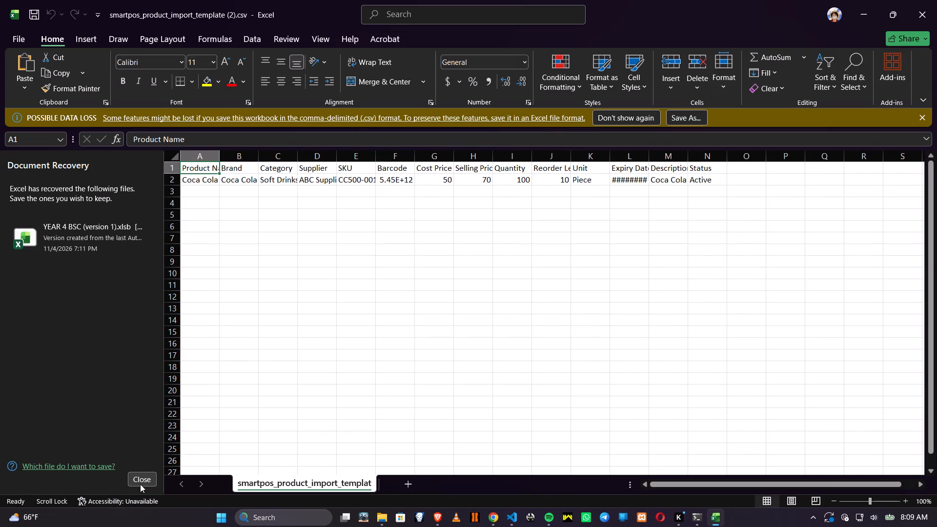
Dismiss Document Recovery, choosing to view the recovered files later.
{"action": "left_click", "coordinate": [140, 484]}
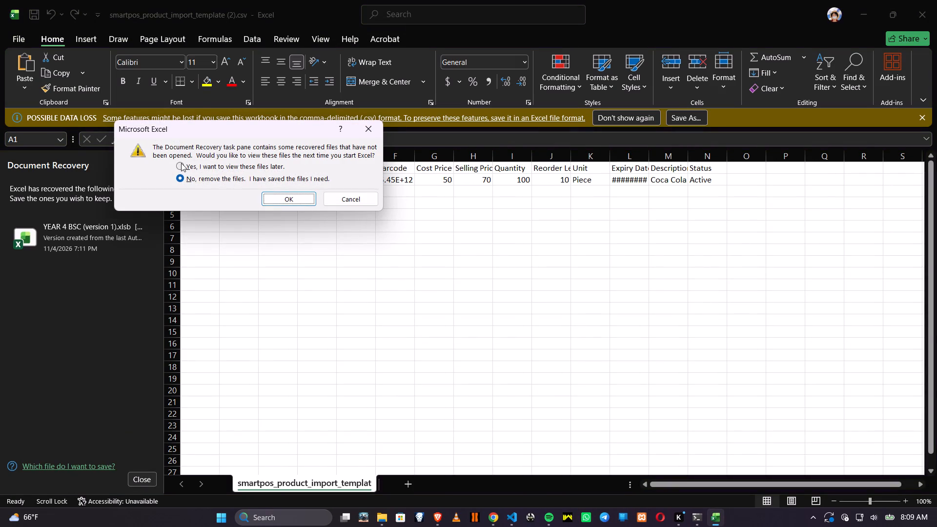
{"action": "left_click", "coordinate": [181, 163]}
{"action": "left_click", "coordinate": [282, 195]}
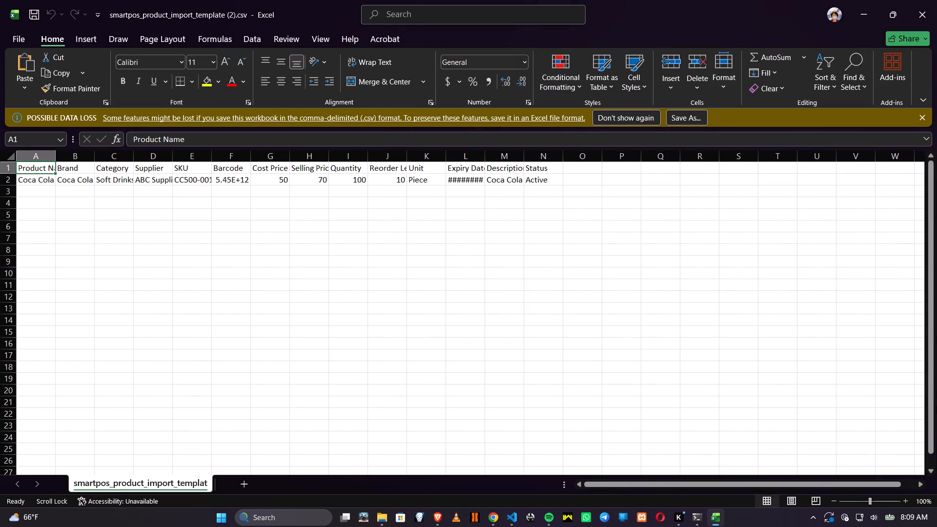
Auto-fit the widths of columns A through L, from Product Name to Expiry Date.
{"action": "double_click", "coordinate": [56, 154]}
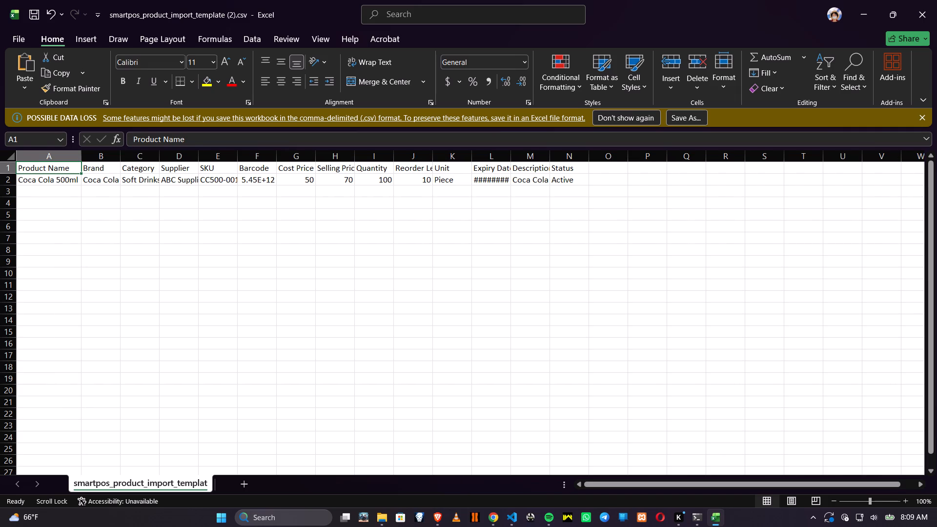
{"action": "double_click", "coordinate": [121, 152]}
{"action": "left_click", "coordinate": [160, 149]}
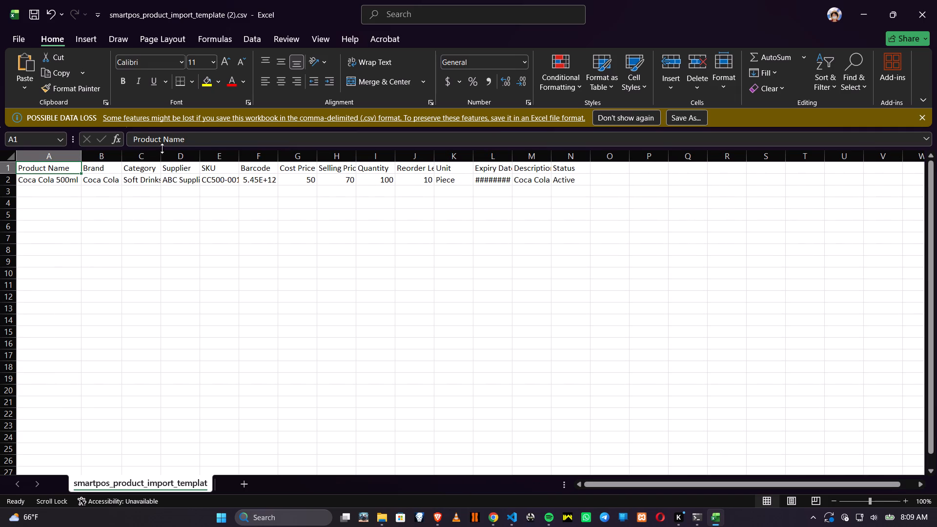
{"action": "double_click", "coordinate": [163, 159]}
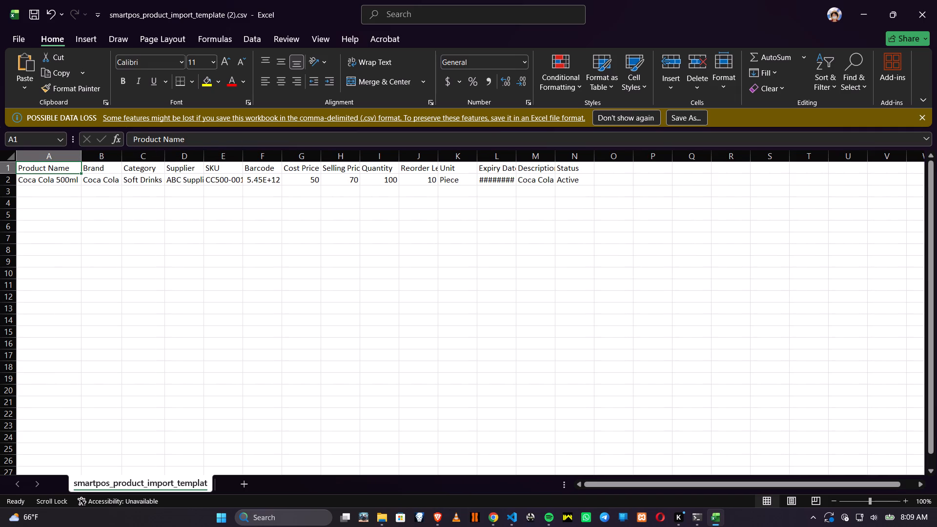
{"action": "left_click", "coordinate": [204, 162]}
{"action": "double_click", "coordinate": [204, 153]}
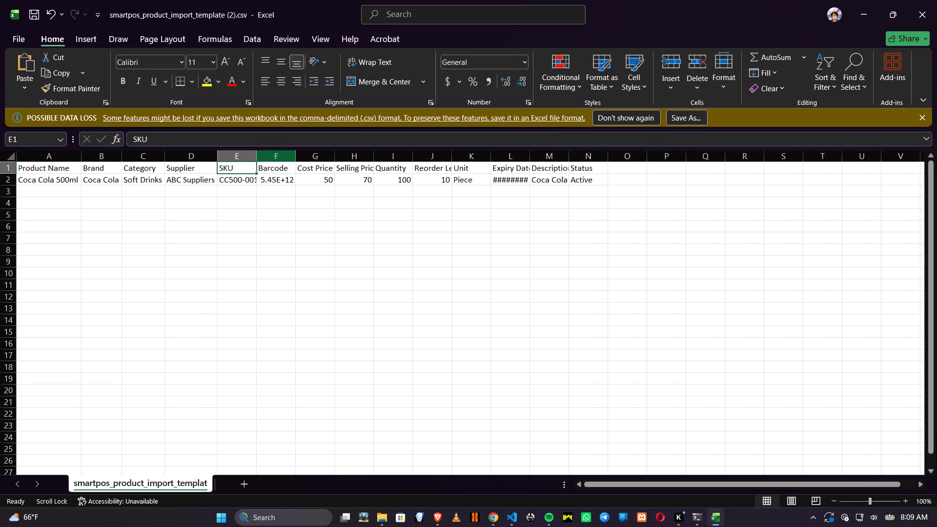
{"action": "double_click", "coordinate": [258, 154]}
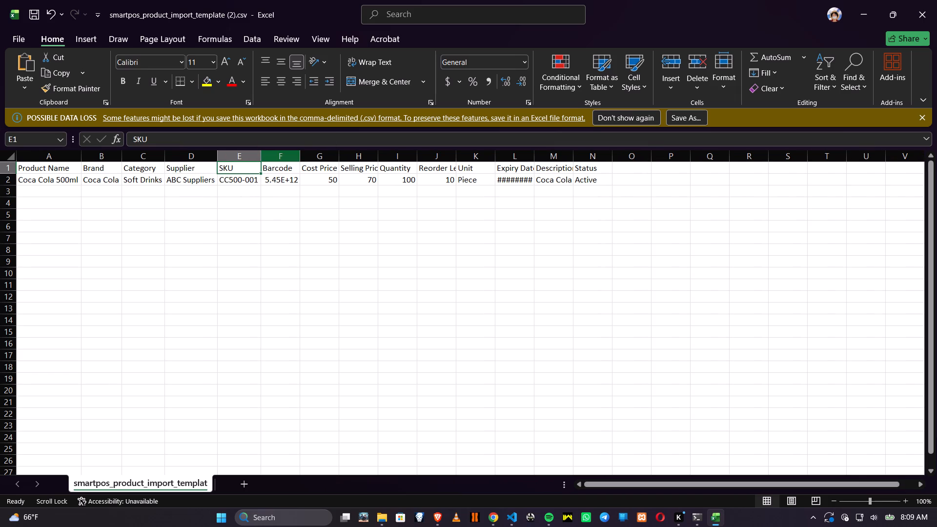
{"action": "double_click", "coordinate": [303, 153]}
{"action": "double_click", "coordinate": [344, 151]}
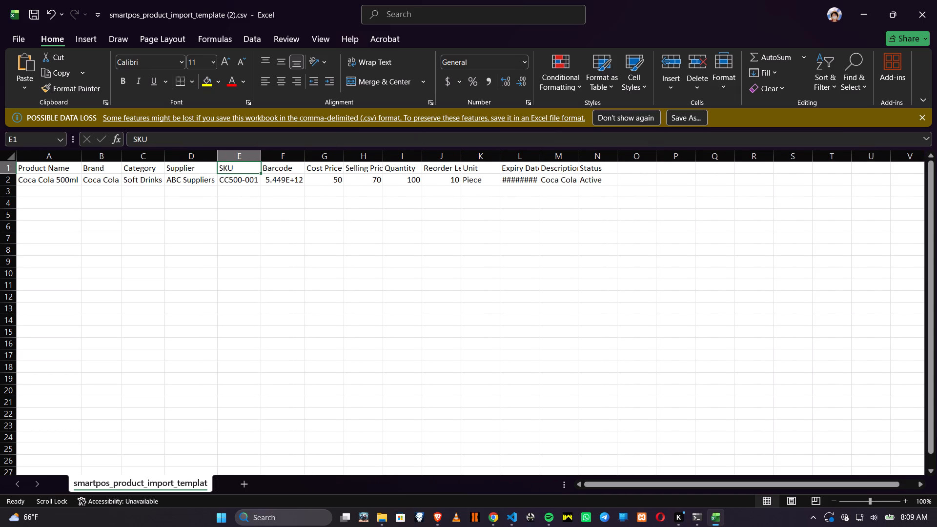
{"action": "double_click", "coordinate": [383, 151]}
{"action": "double_click", "coordinate": [431, 151]}
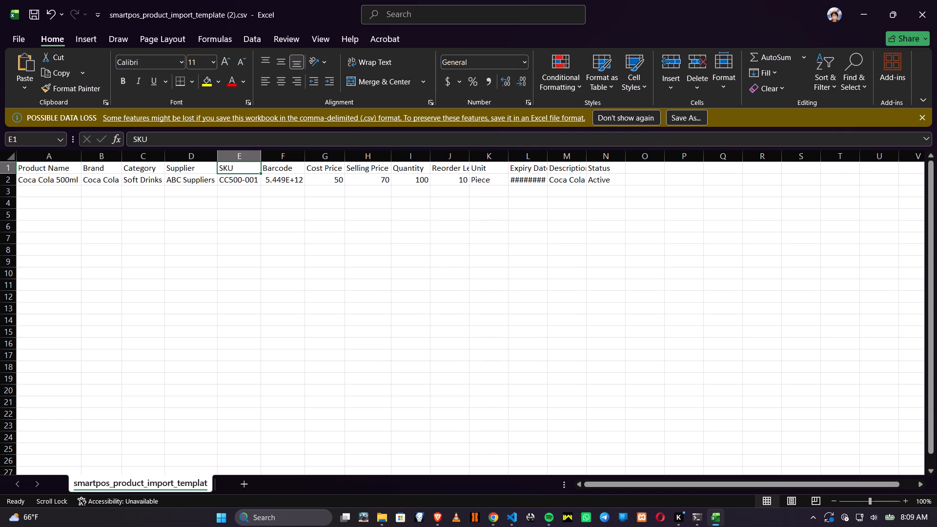
{"action": "double_click", "coordinate": [466, 151]}
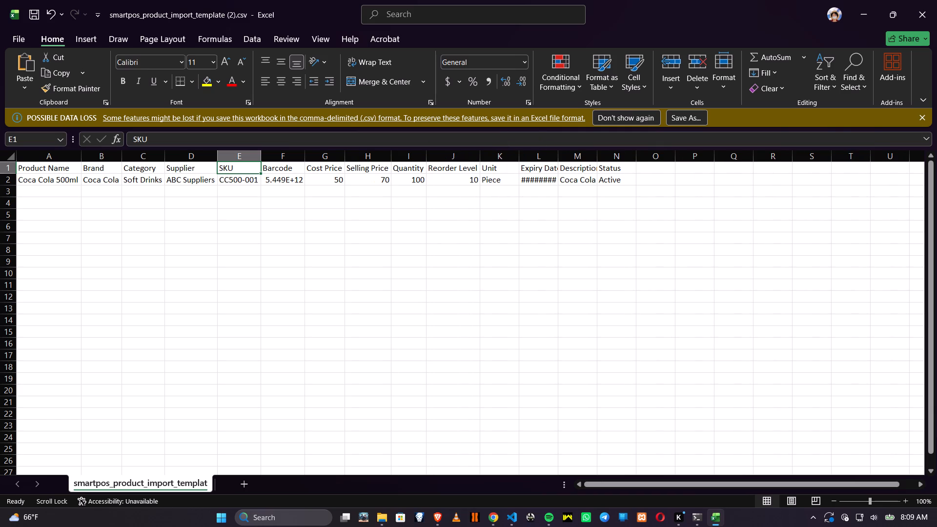
{"action": "double_click", "coordinate": [519, 155]}
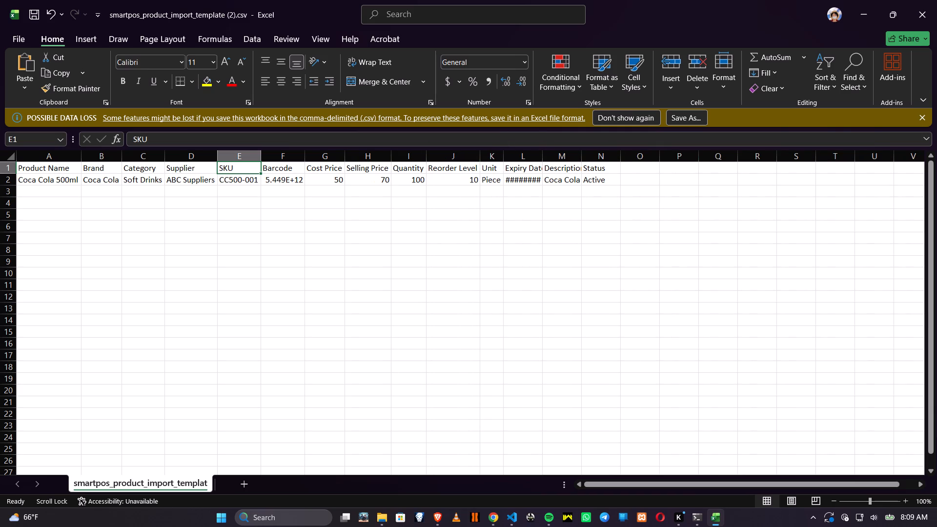
{"action": "double_click", "coordinate": [544, 156]}
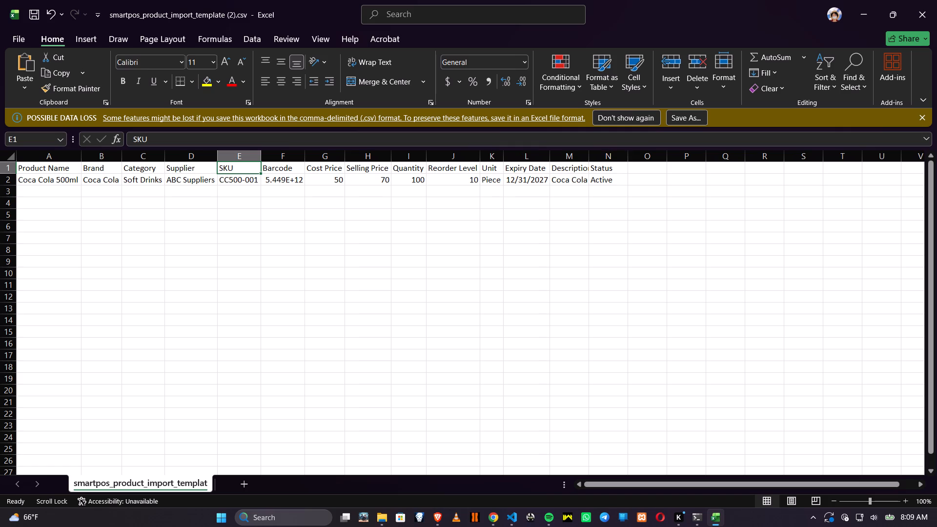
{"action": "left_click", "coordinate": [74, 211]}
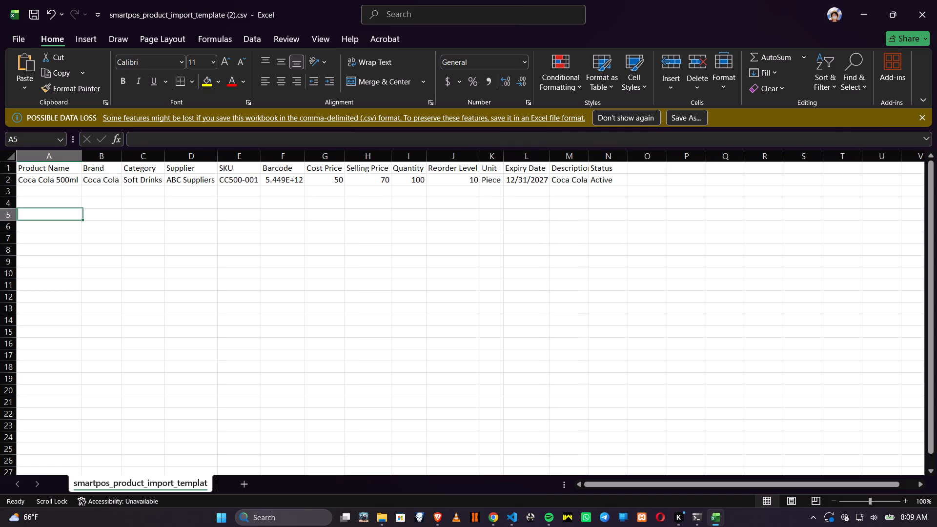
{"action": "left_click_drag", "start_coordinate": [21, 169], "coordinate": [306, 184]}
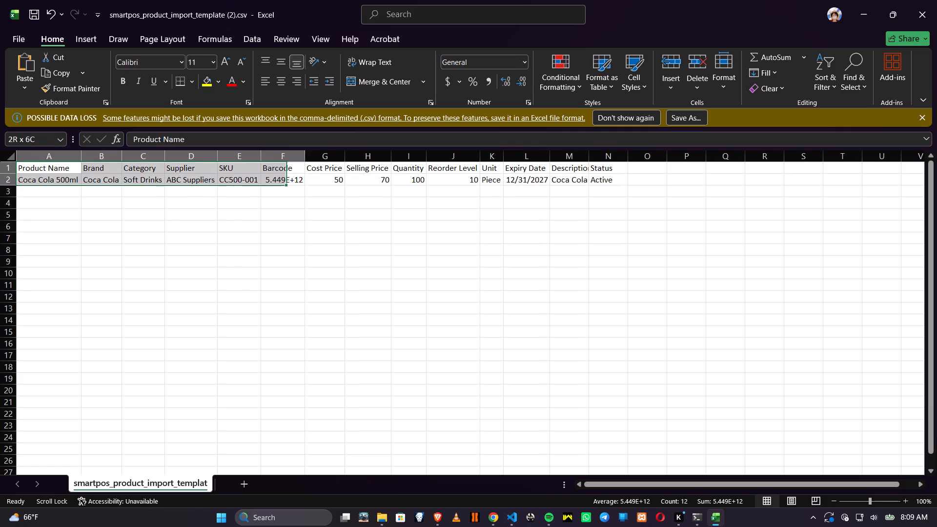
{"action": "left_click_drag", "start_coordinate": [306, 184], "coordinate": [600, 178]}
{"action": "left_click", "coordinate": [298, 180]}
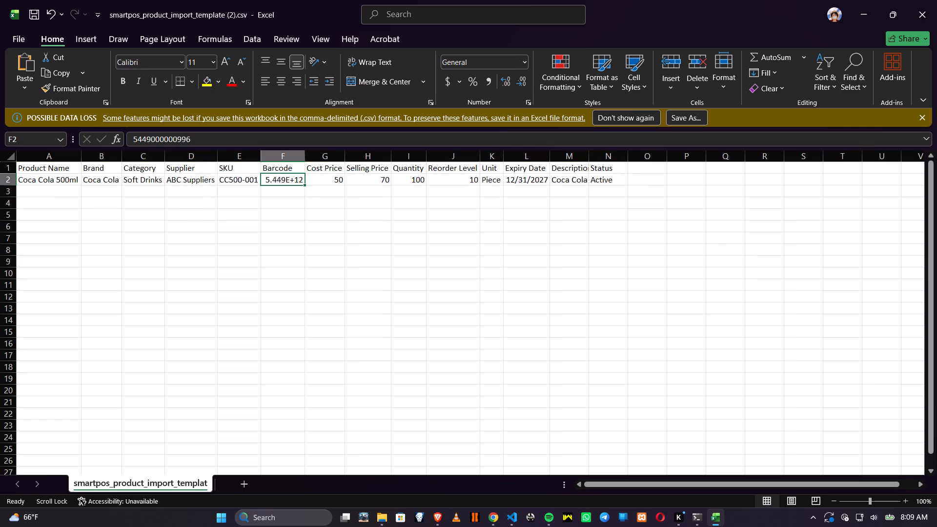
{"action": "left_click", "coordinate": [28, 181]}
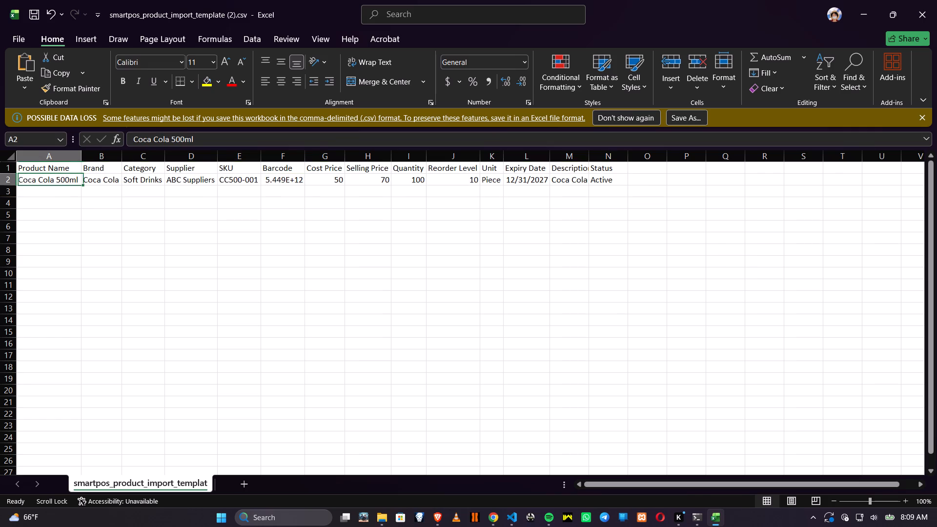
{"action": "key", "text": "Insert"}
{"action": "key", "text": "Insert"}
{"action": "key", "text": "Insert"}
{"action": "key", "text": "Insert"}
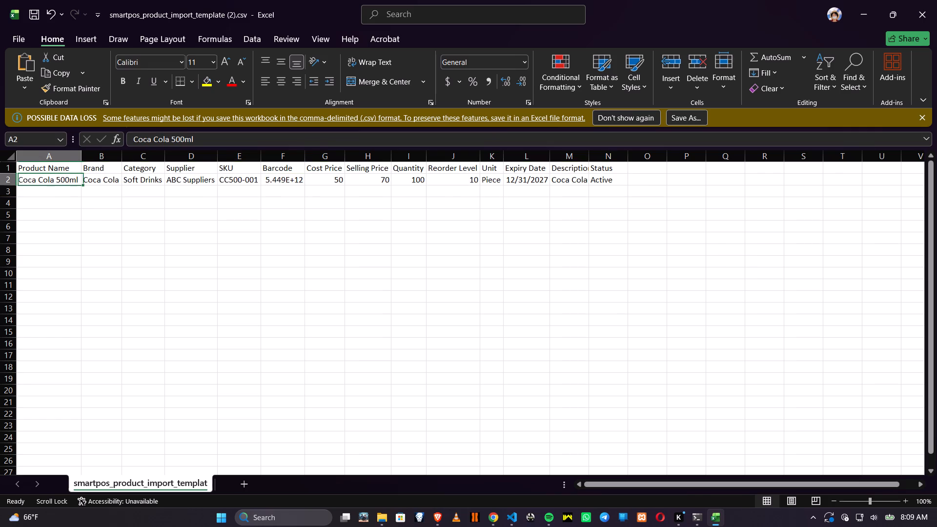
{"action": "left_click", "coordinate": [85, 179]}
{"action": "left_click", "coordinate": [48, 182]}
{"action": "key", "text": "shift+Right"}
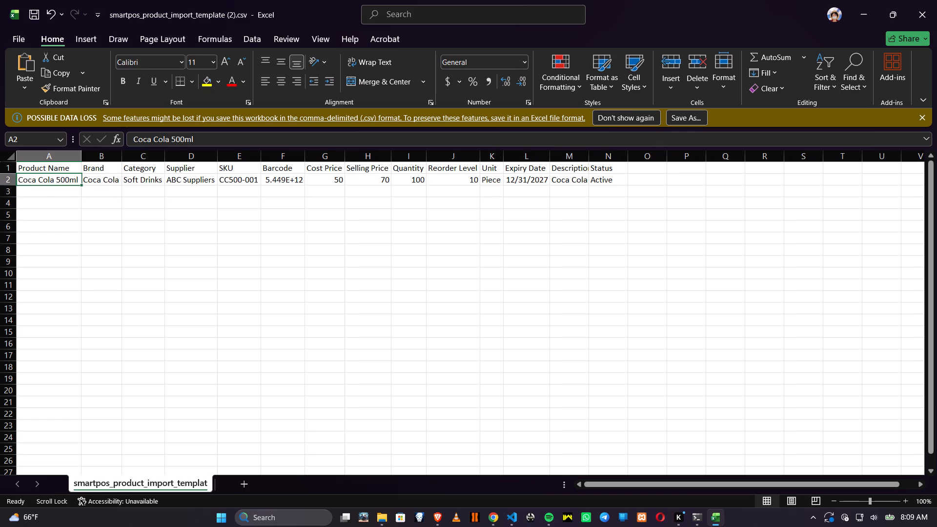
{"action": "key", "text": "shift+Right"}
Clear the sample Coca Cola product data from cells A2 to N2, keeping the header row.
{"action": "left_click", "coordinate": [48, 182], "text": "ctrl"}
{"action": "left_click", "coordinate": [103, 182], "text": "ctrl"}
{"action": "left_click", "coordinate": [147, 182], "text": "ctrl"}
{"action": "left_click", "coordinate": [182, 180], "text": "ctrl"}
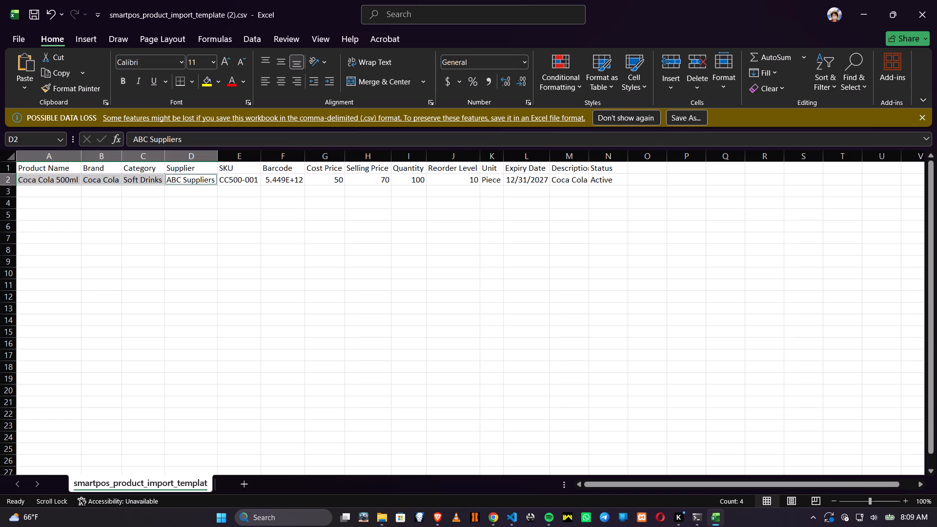
{"action": "left_click", "coordinate": [231, 180], "text": "ctrl"}
{"action": "left_click", "coordinate": [280, 179], "text": "ctrl"}
{"action": "left_click", "coordinate": [334, 177], "text": "ctrl"}
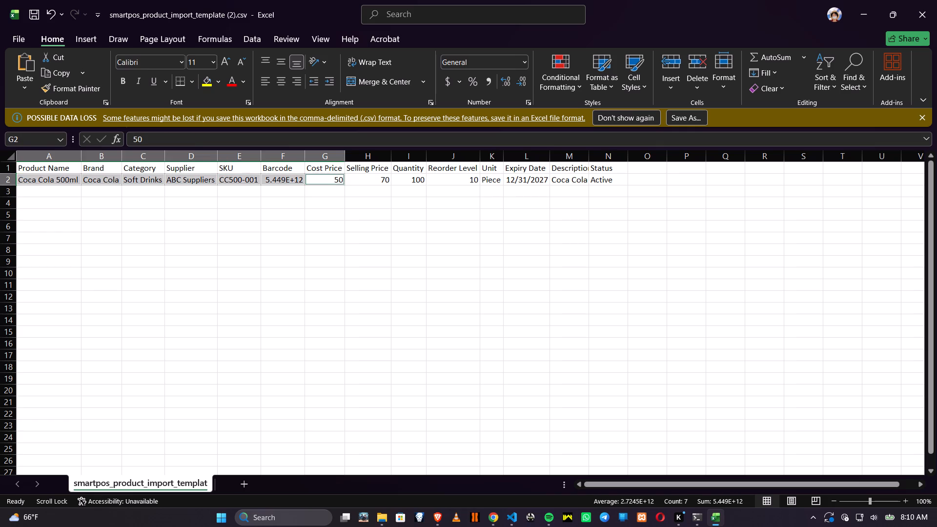
{"action": "left_click", "coordinate": [369, 181], "text": "ctrl"}
{"action": "left_click", "coordinate": [414, 180], "text": "ctrl"}
{"action": "left_click", "coordinate": [447, 182], "text": "ctrl"}
{"action": "left_click", "coordinate": [501, 182], "text": "ctrl"}
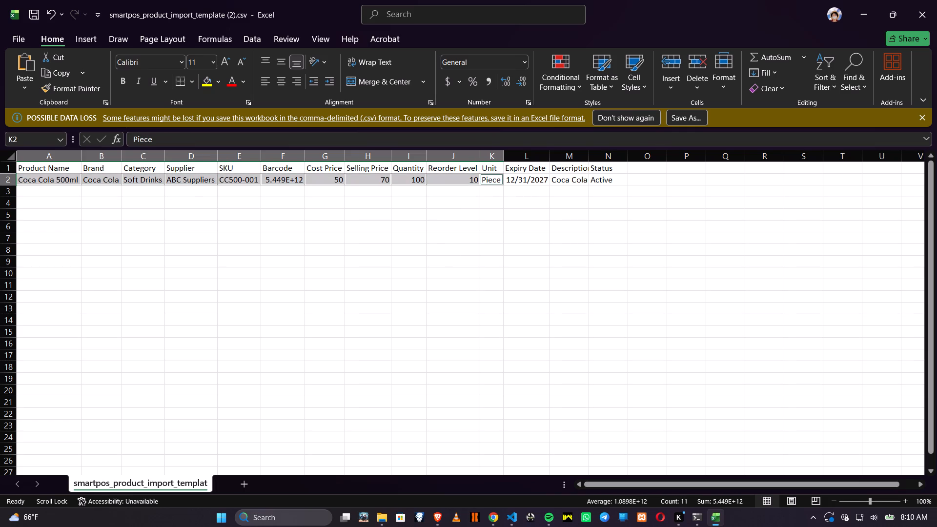
{"action": "left_click", "coordinate": [540, 179], "text": "ctrl"}
{"action": "left_click", "coordinate": [567, 174], "text": "ctrl"}
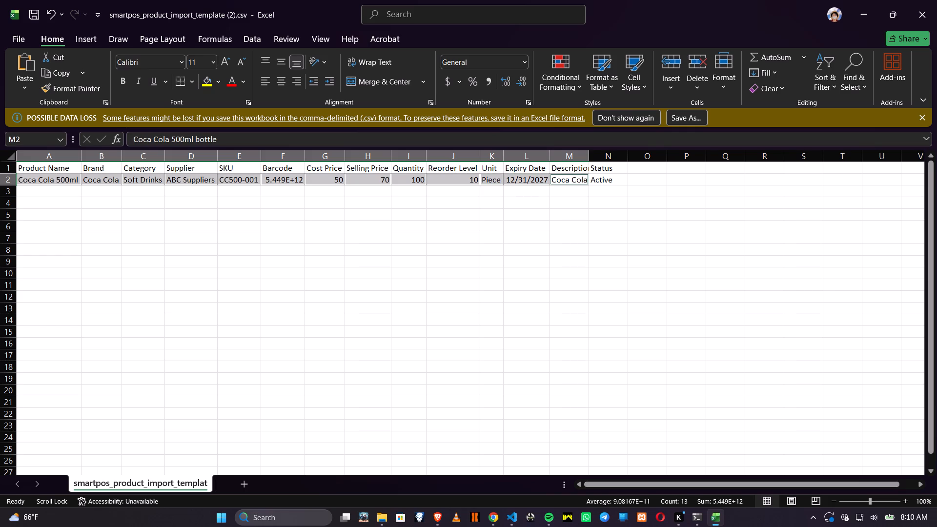
{"action": "left_click", "coordinate": [601, 179], "text": "ctrl"}
{"action": "key", "text": "Delete"}
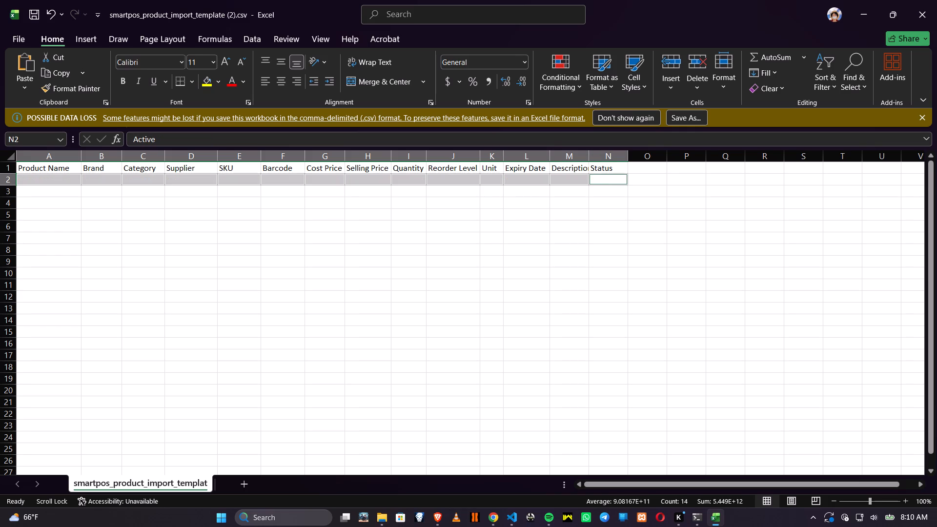
{"action": "left_click", "coordinate": [601, 180]}
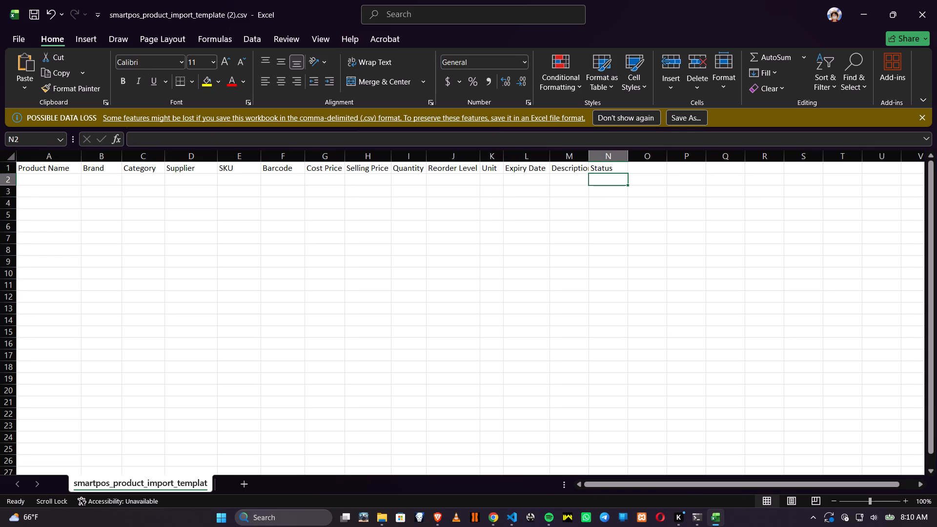
Copy the range A1:O25, covering the header row and the empty rows below it.
{"action": "left_click_drag", "start_coordinate": [22, 166], "coordinate": [534, 151]}
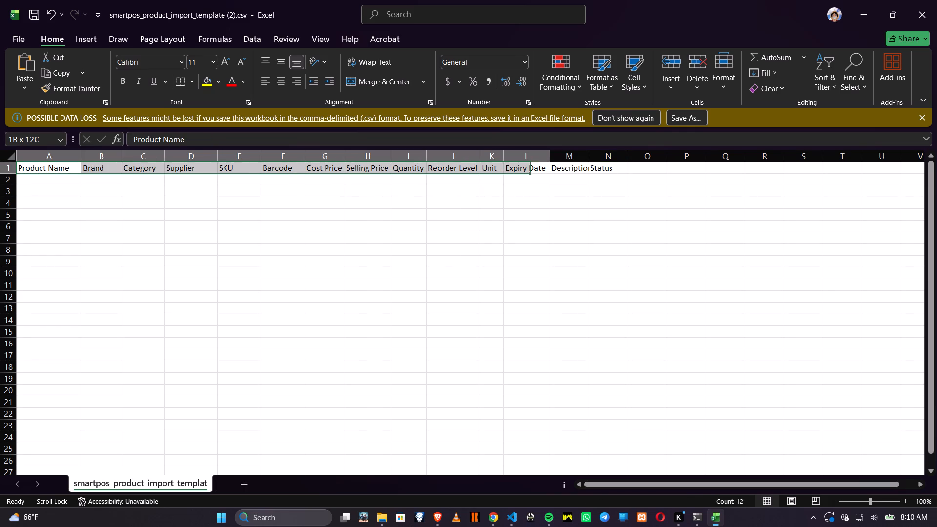
{"action": "left_click_drag", "start_coordinate": [534, 151], "coordinate": [633, 429]}
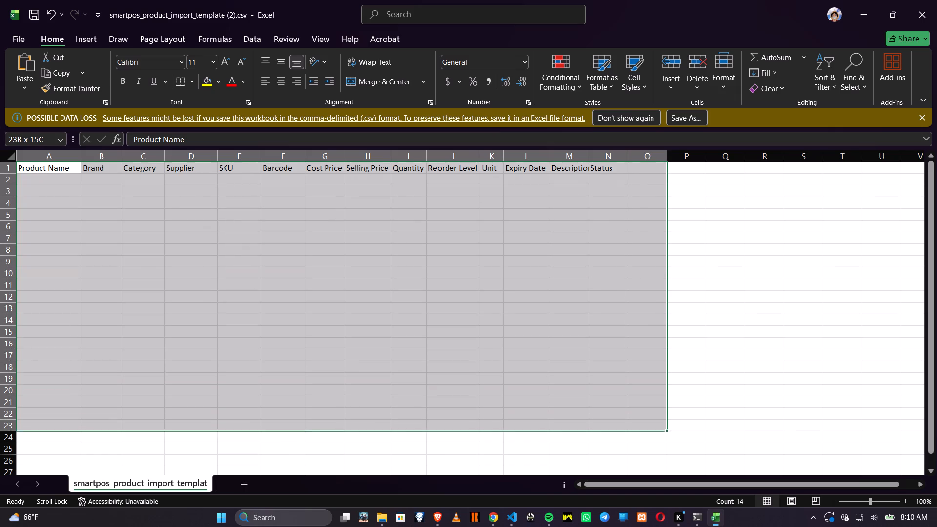
{"action": "left_click_drag", "start_coordinate": [633, 429], "coordinate": [630, 453]}
{"action": "key", "text": "ctrl+c"}
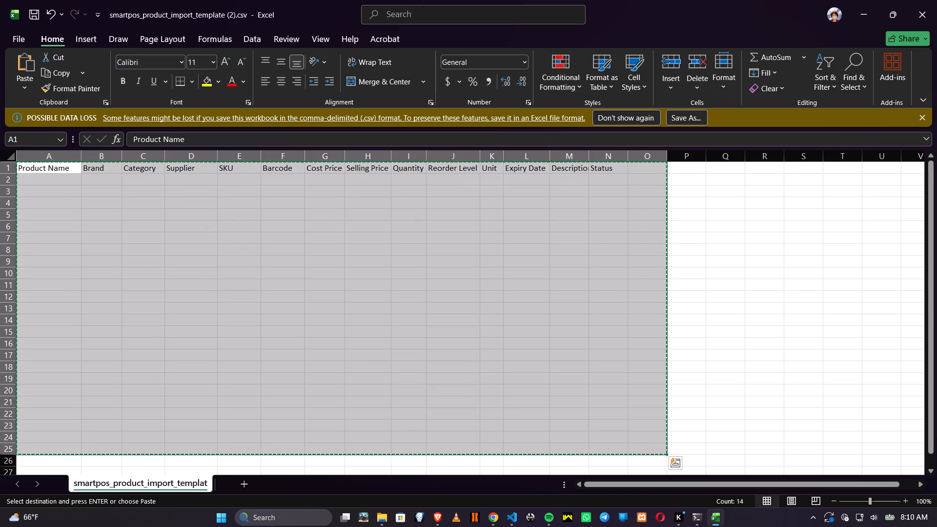
{"action": "left_click", "coordinate": [493, 521]}
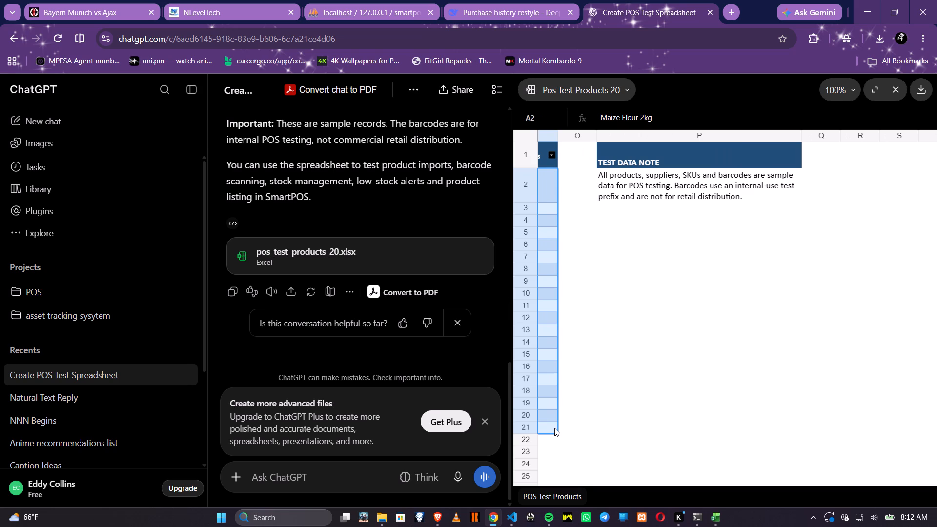
{"action": "key", "text": "ctrl+c"}
{"action": "key", "text": "ctrl+c"}
{"action": "key", "text": "ctrl+c"}
{"action": "key", "text": "ctrl+c"}
{"action": "key", "text": "ctrl+c"}
{"action": "key", "text": "ctrl+c"}
{"action": "key", "text": "ctrl+c"}
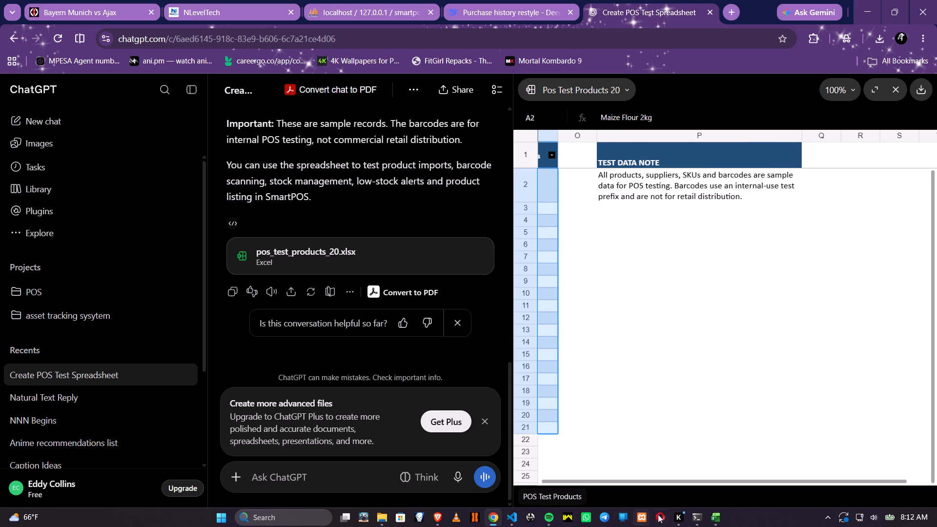
Switch to Excel and paste the copied product rows into the SmartPOS import template starting at cell A2.
{"action": "left_click", "coordinate": [721, 520]}
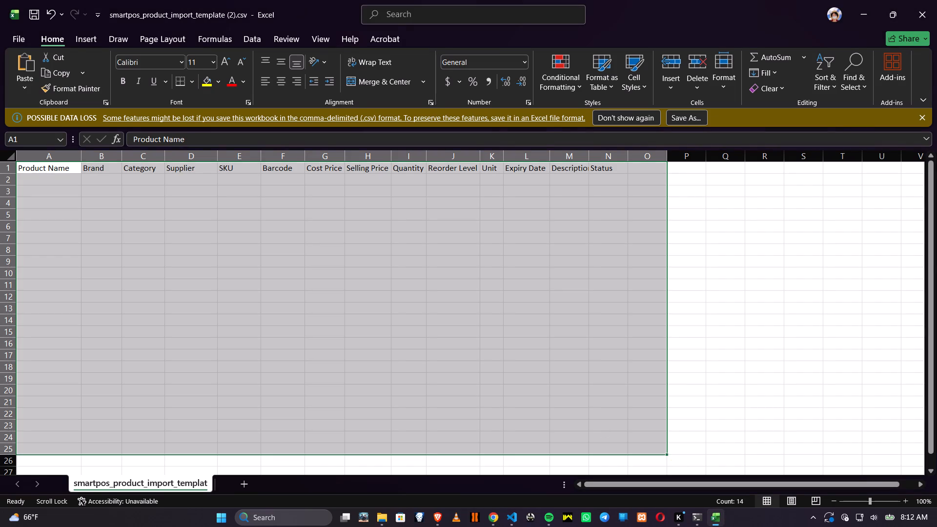
{"action": "left_click", "coordinate": [45, 177]}
{"action": "key", "text": "ctrl+v"}
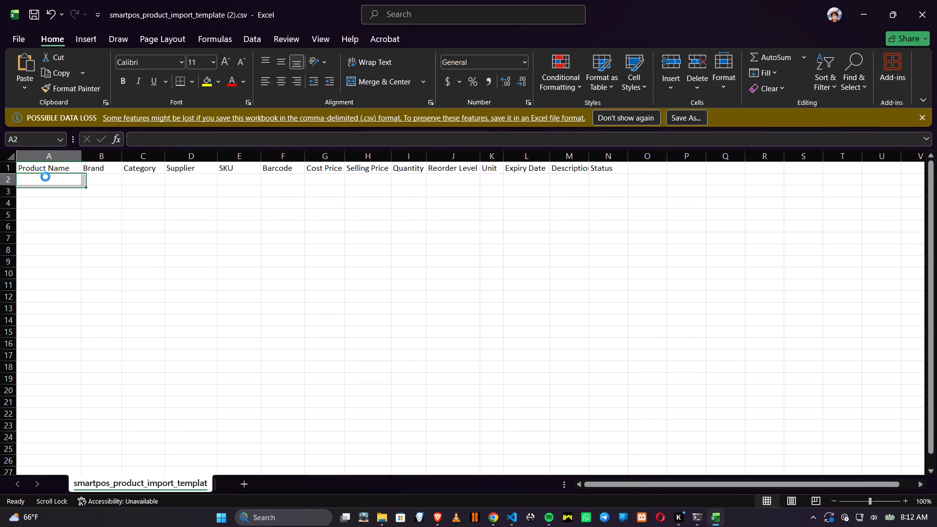
{"action": "left_click", "coordinate": [652, 206]}
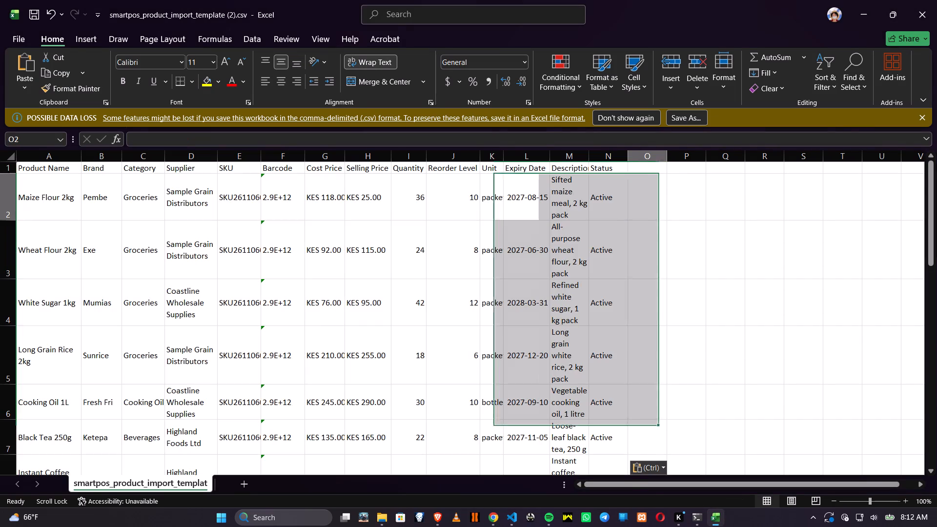
Auto-fit the widths of the Description, Expiry Date, Unit, Selling Price and Cost Price columns in the import template.
{"action": "double_click", "coordinate": [587, 154]}
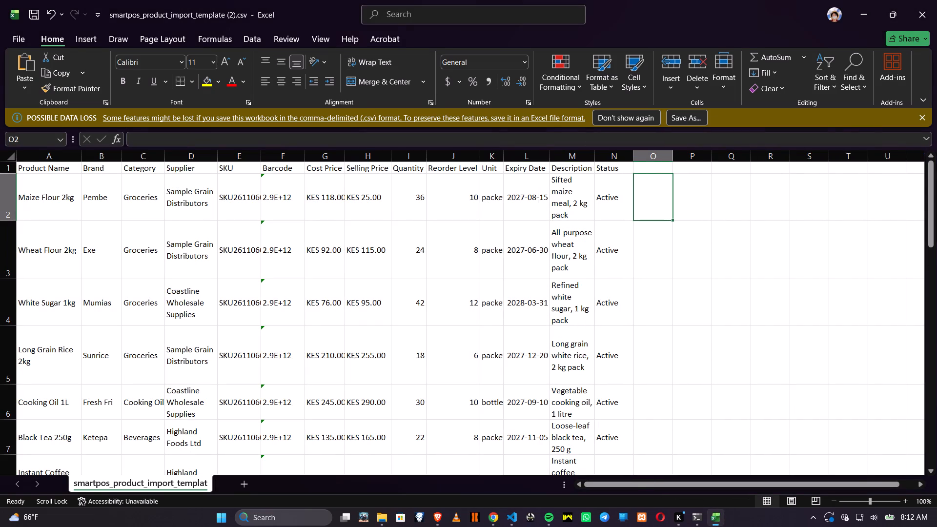
{"action": "double_click", "coordinate": [547, 159]}
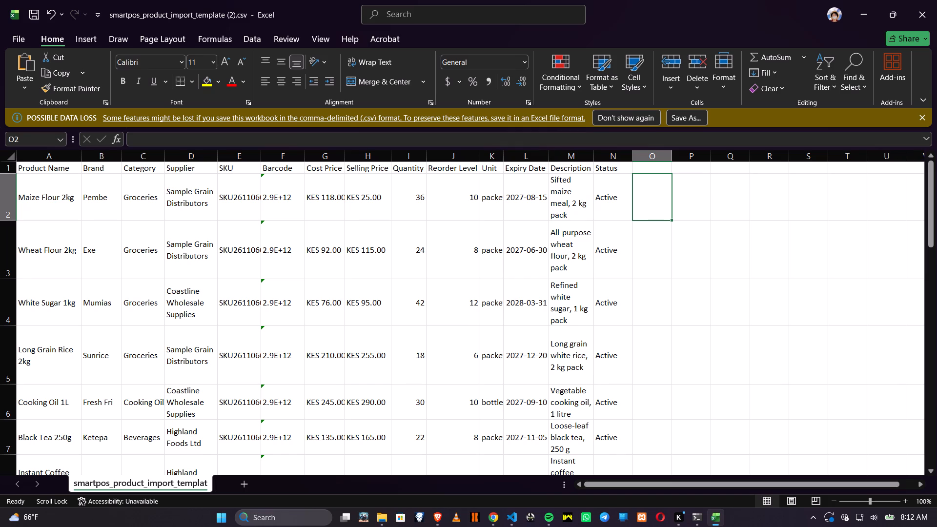
{"action": "double_click", "coordinate": [502, 159]}
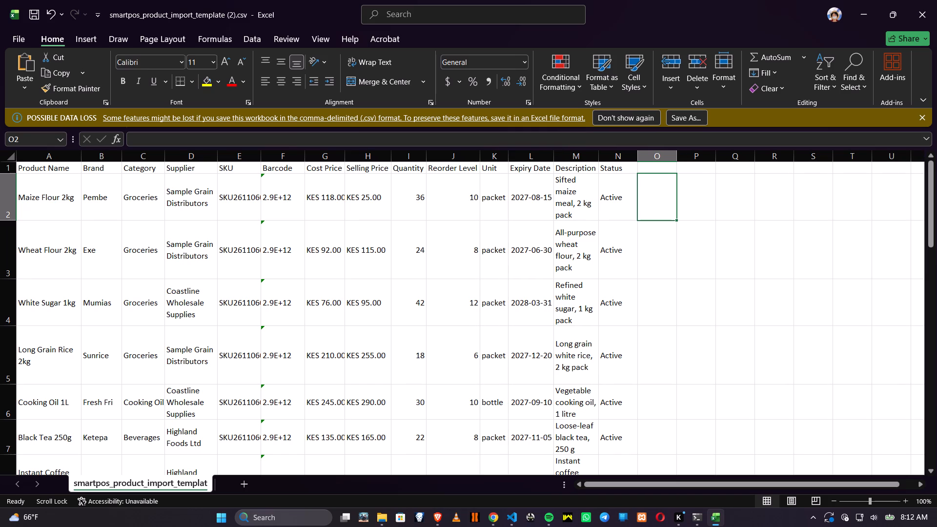
{"action": "double_click", "coordinate": [393, 154]}
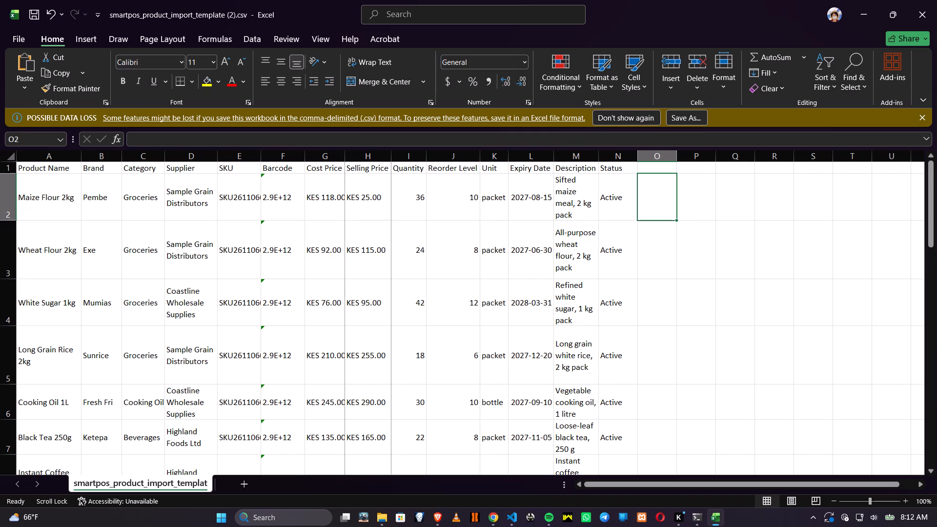
{"action": "double_click", "coordinate": [346, 153]}
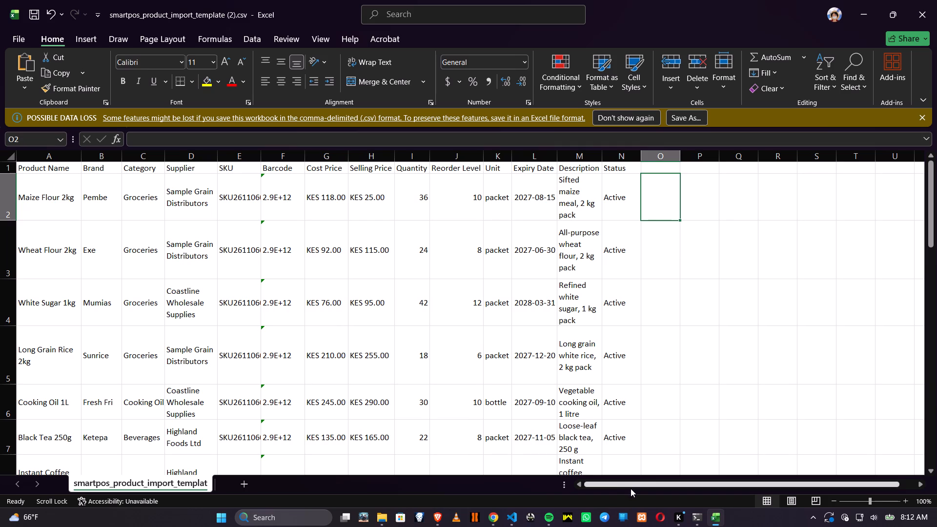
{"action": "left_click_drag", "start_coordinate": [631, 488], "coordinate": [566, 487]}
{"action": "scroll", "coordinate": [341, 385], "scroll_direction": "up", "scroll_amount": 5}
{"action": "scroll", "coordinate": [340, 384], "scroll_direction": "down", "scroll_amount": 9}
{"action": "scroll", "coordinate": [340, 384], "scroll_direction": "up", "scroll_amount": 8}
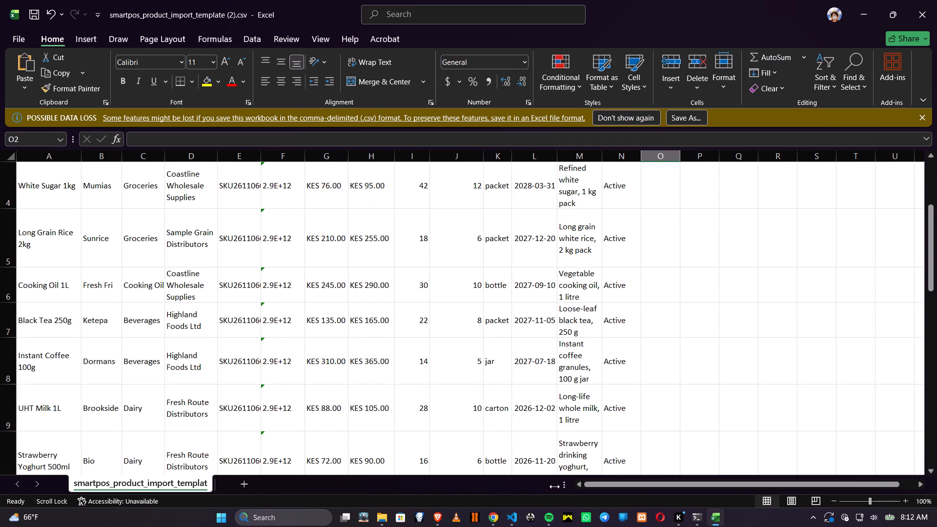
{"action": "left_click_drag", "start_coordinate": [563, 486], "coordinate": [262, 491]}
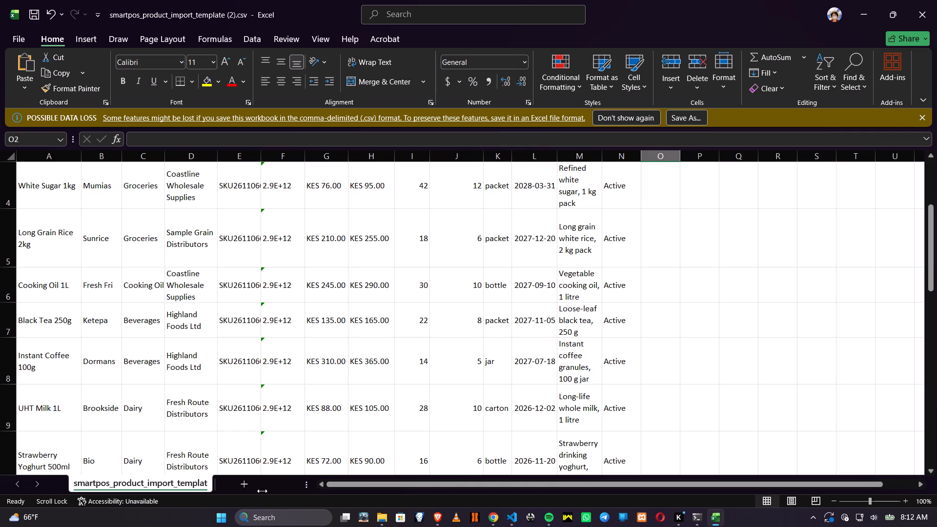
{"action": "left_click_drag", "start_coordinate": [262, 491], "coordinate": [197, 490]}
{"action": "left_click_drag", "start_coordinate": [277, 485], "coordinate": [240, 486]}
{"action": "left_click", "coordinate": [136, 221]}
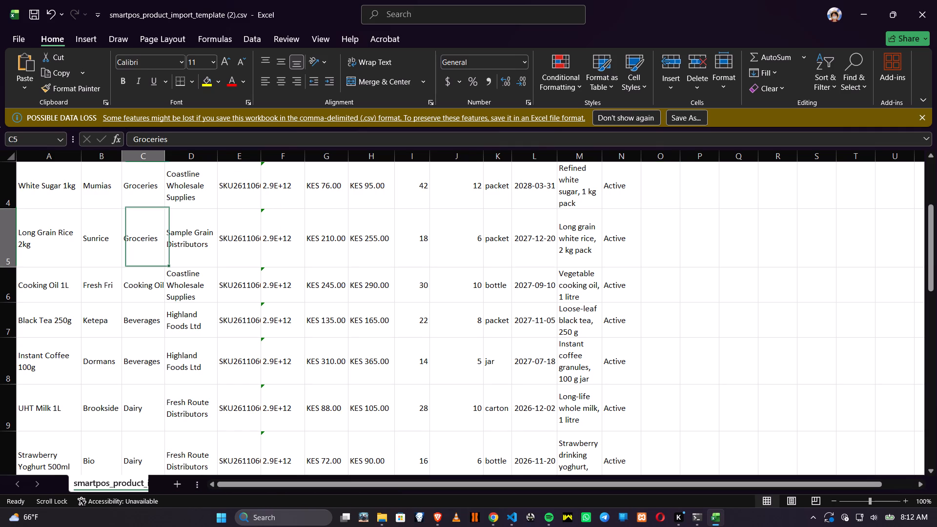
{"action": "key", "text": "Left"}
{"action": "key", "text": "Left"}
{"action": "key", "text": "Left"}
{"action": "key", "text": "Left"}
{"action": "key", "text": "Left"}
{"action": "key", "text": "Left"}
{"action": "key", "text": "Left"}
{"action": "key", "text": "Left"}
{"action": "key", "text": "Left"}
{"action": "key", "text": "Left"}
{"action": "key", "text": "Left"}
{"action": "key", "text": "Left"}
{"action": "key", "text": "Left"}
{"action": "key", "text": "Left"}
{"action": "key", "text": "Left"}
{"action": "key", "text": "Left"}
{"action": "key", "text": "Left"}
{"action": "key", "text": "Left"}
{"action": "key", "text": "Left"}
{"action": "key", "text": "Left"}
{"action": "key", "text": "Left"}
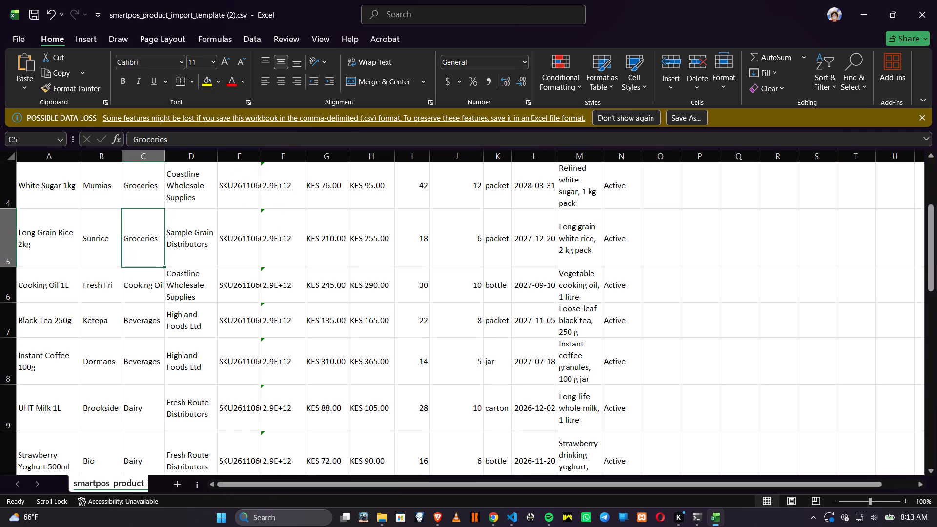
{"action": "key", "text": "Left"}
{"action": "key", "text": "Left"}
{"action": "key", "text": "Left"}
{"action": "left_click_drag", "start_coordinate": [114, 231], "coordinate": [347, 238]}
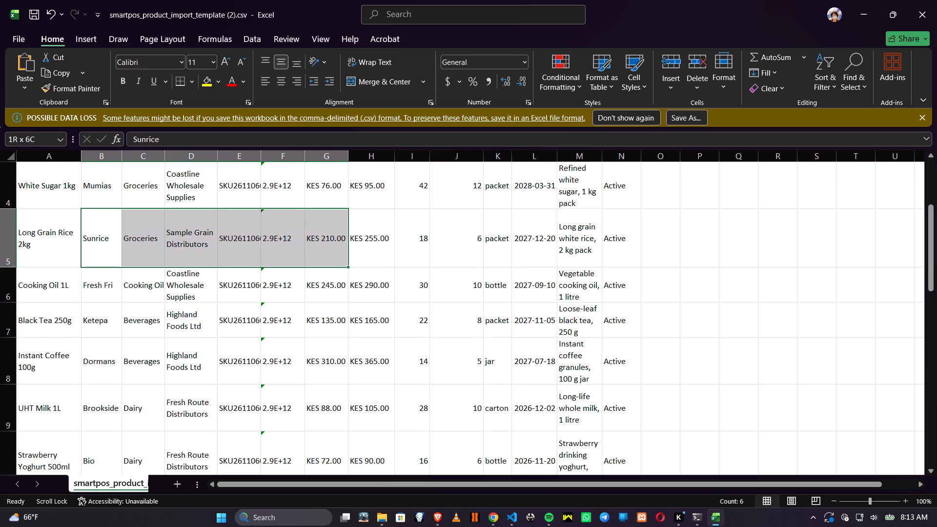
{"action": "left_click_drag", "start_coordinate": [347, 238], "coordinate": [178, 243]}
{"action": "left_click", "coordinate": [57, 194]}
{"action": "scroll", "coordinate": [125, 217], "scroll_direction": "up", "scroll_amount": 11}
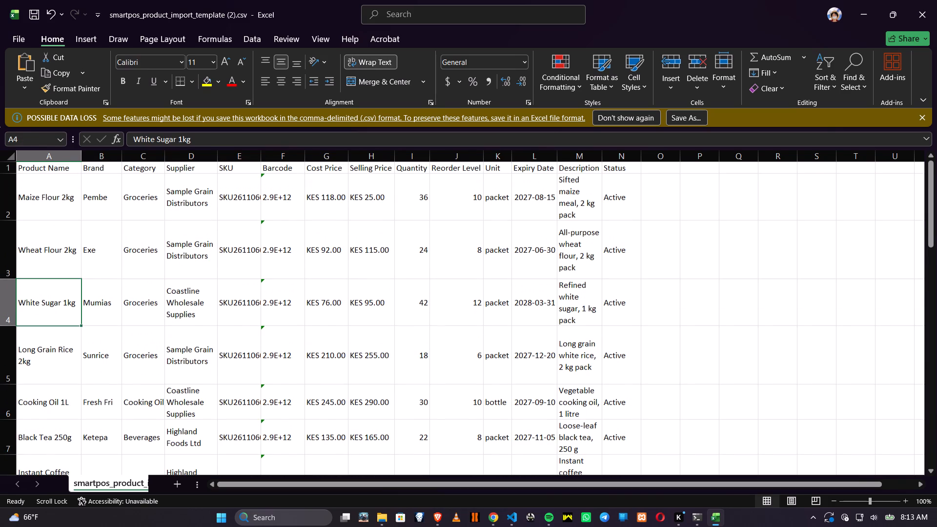
Look through the pasted product rows and check the values in the Category column.
{"action": "left_click", "coordinate": [785, 250]}
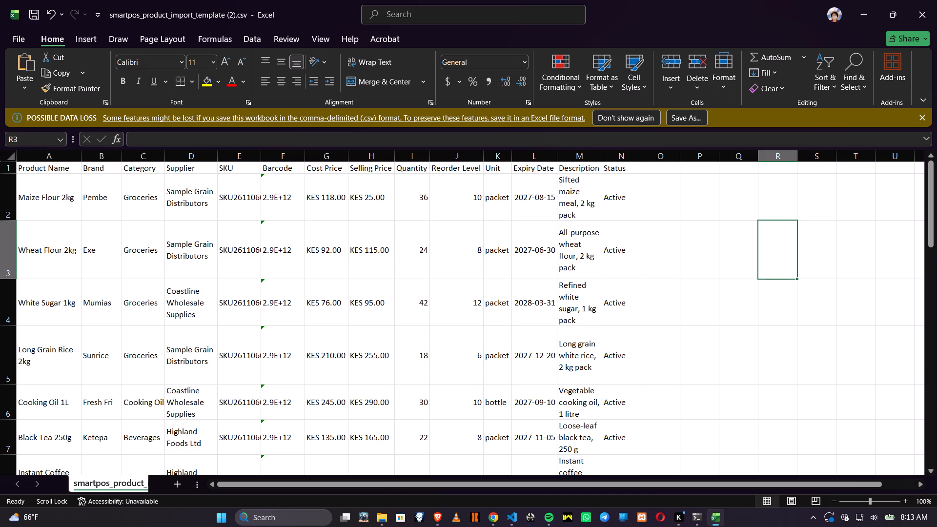
{"action": "scroll", "coordinate": [147, 204], "scroll_direction": "down", "scroll_amount": 3}
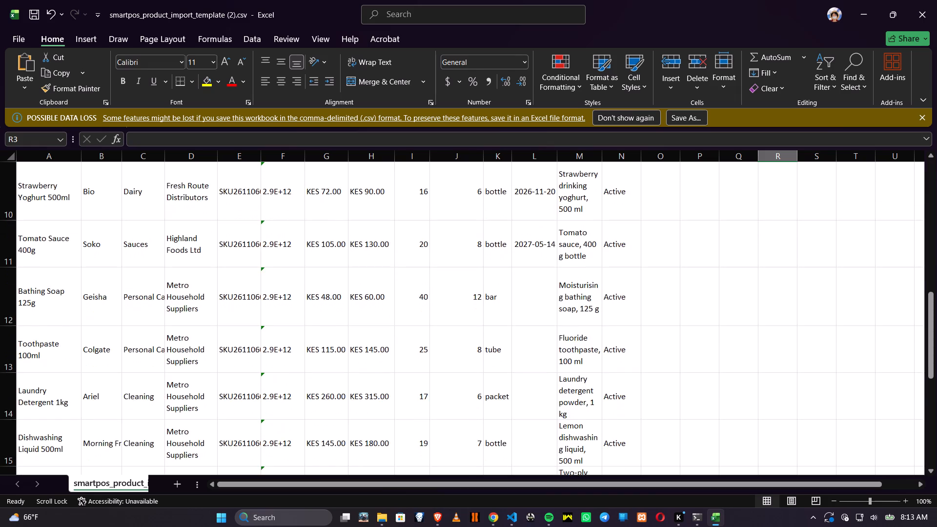
{"action": "scroll", "coordinate": [147, 204], "scroll_direction": "down", "scroll_amount": 3}
{"action": "scroll", "coordinate": [147, 204], "scroll_direction": "up", "scroll_amount": 7}
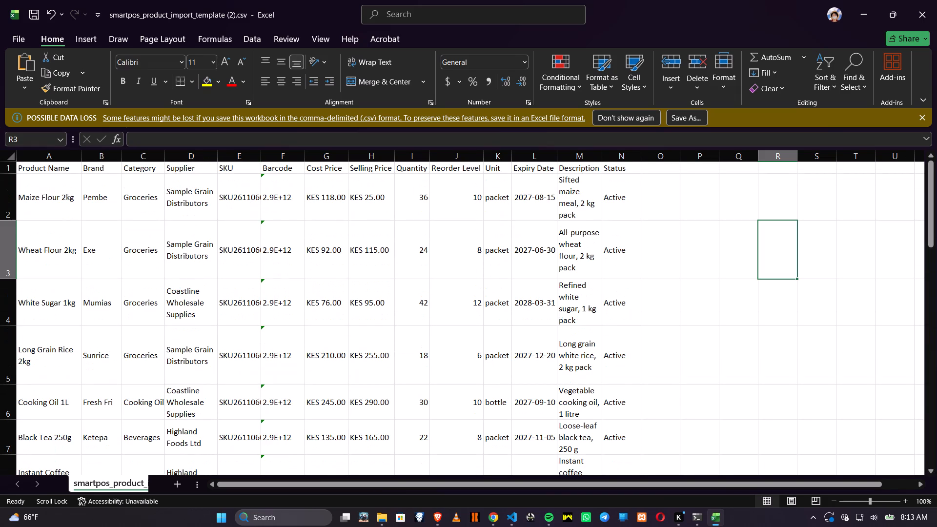
{"action": "scroll", "coordinate": [147, 204], "scroll_direction": "up", "scroll_amount": 1}
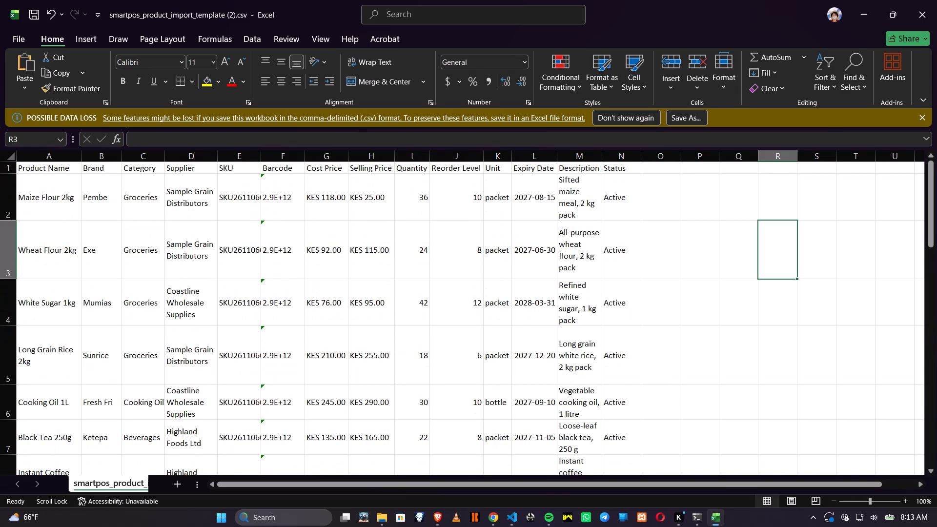
{"action": "left_click", "coordinate": [147, 194]}
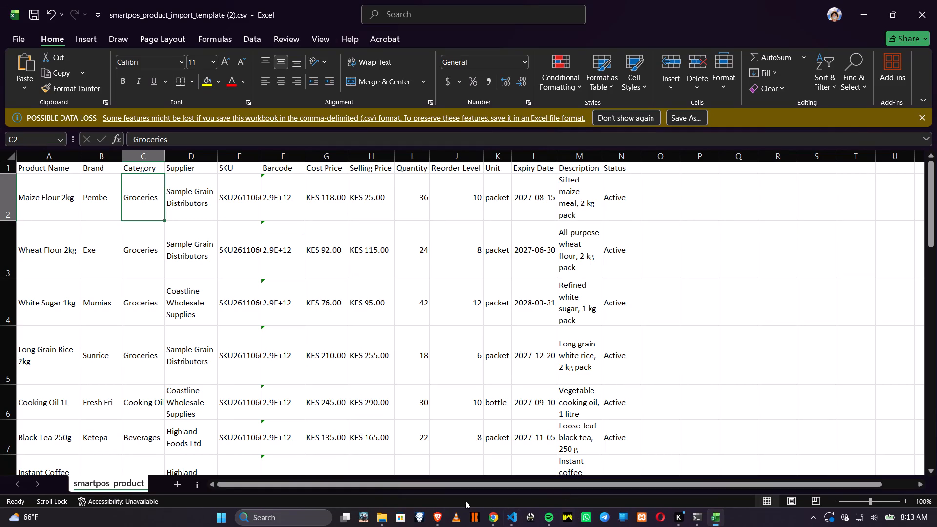
Switch to the SmartPOS site in Chrome, go to the Categories page and add a category named Groceries.
{"action": "left_click", "coordinate": [493, 514]}
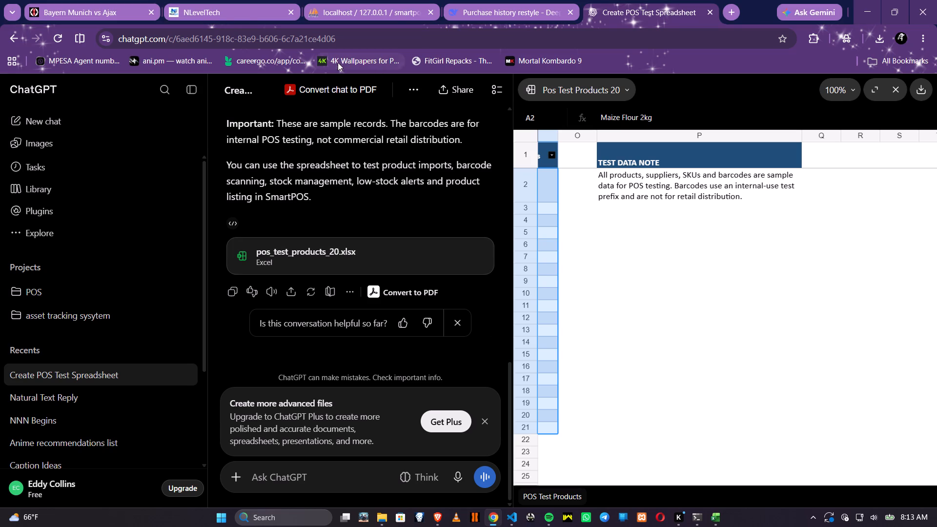
{"action": "left_click", "coordinate": [201, 11]}
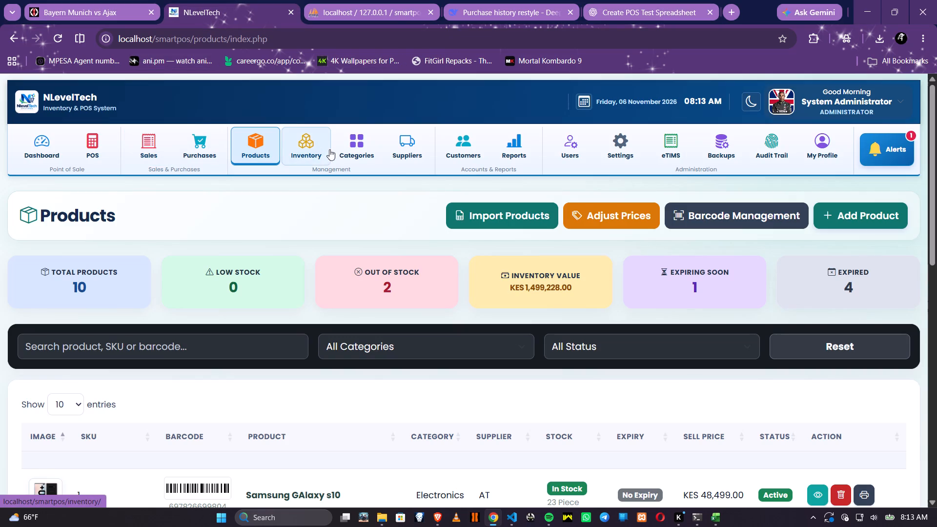
{"action": "left_click", "coordinate": [358, 146]}
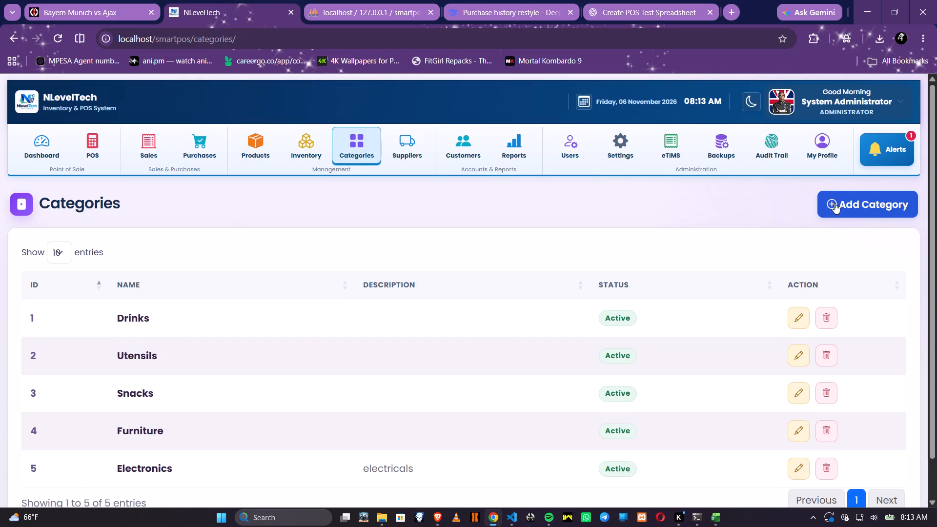
{"action": "left_click", "coordinate": [895, 203]}
{"action": "left_click", "coordinate": [392, 245]}
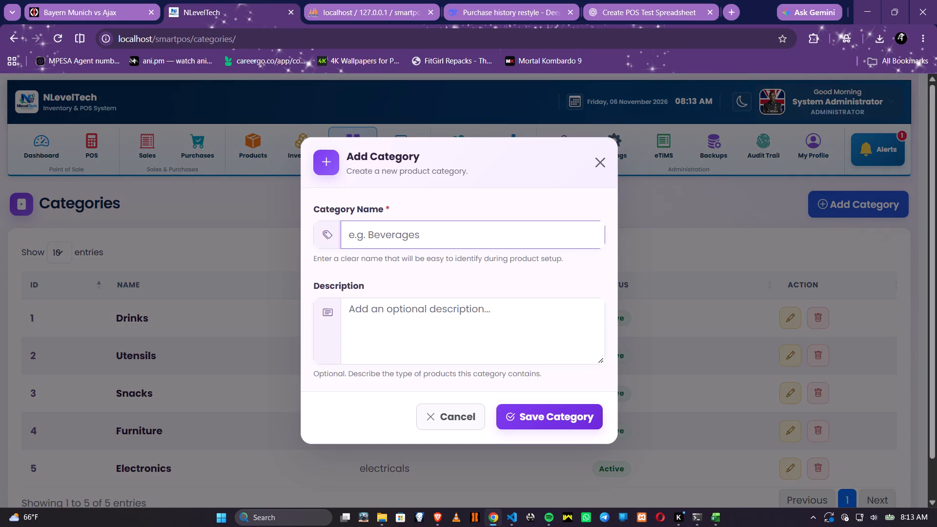
{"action": "type", "text": "Groceries"}
{"action": "left_click", "coordinate": [569, 422]}
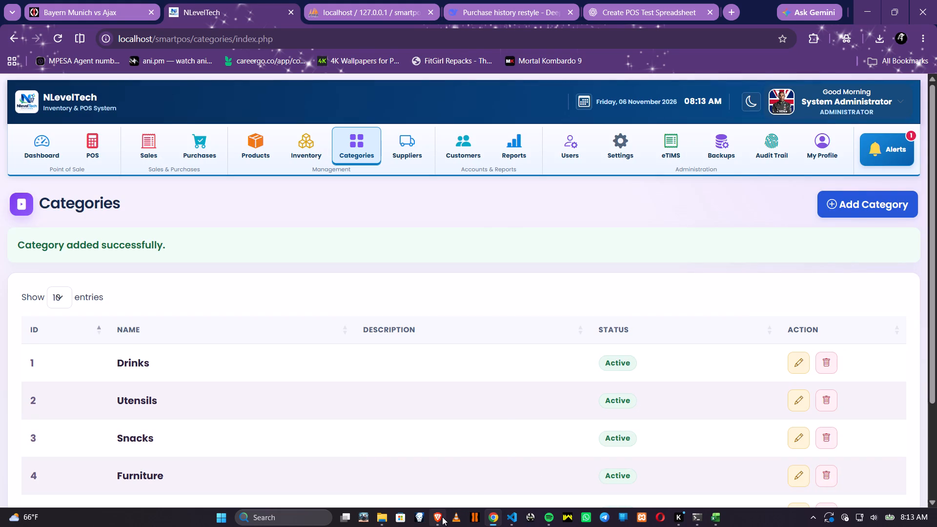
Copy the category Beverages from cell C8 of the Excel template and add it as a new category in SmartPOS.
{"action": "left_click", "coordinate": [493, 518]}
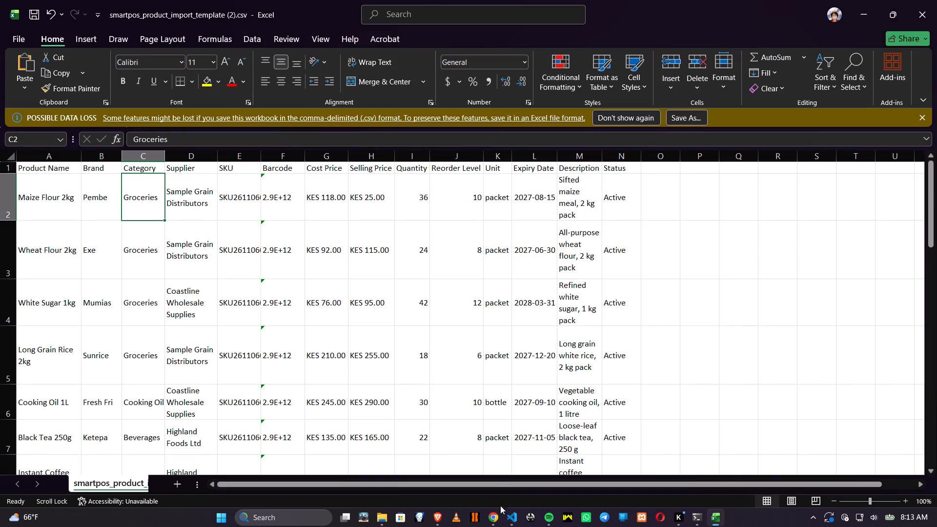
{"action": "scroll", "coordinate": [141, 255], "scroll_direction": "down", "scroll_amount": 2}
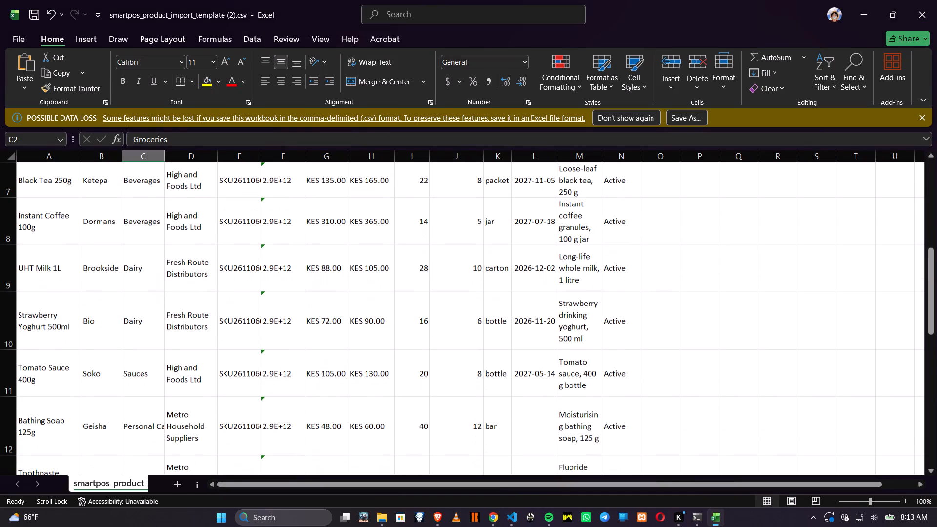
{"action": "left_click", "coordinate": [144, 236]}
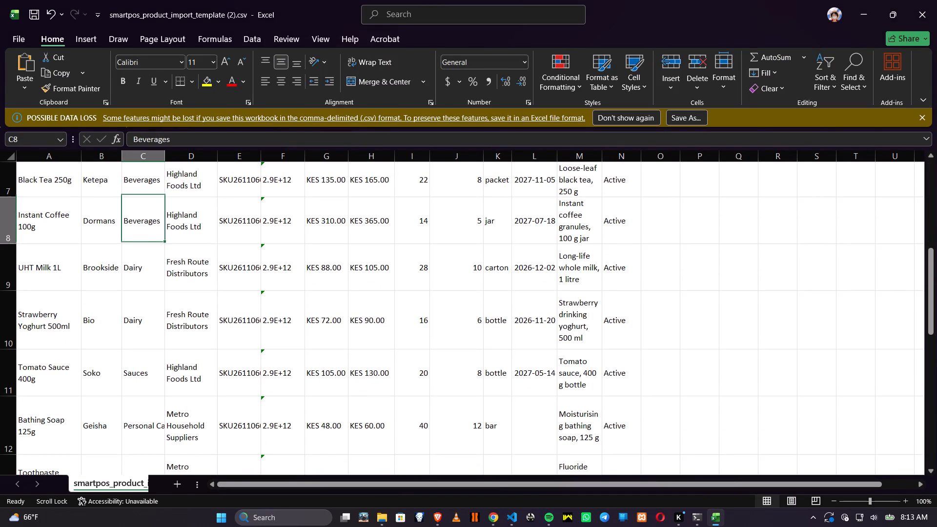
{"action": "key", "text": "ctrl+c"}
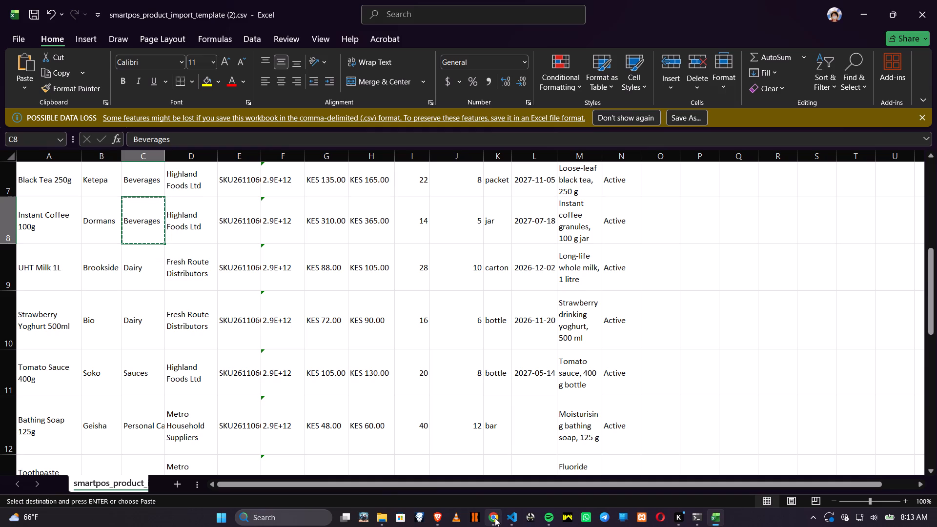
{"action": "left_click", "coordinate": [495, 518]}
{"action": "left_click", "coordinate": [860, 215]}
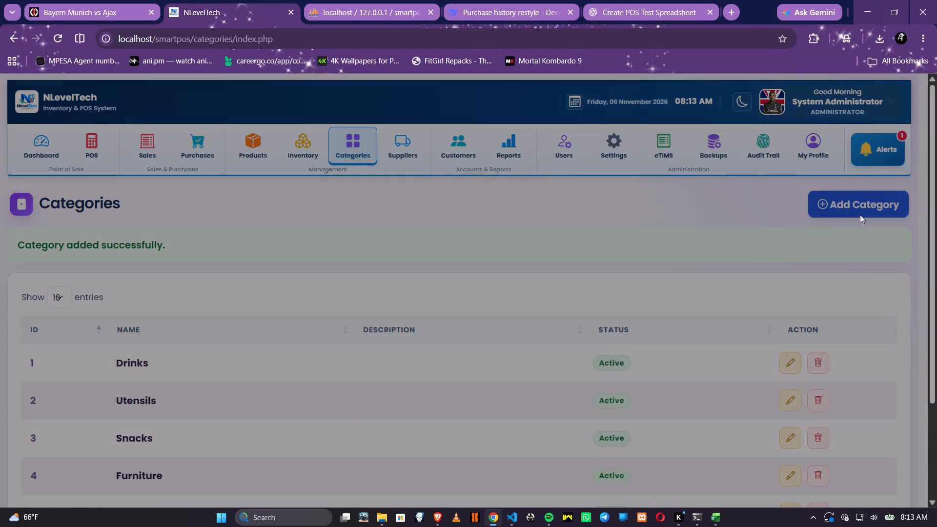
{"action": "left_click", "coordinate": [369, 237]}
{"action": "key", "text": "ctrl+v"}
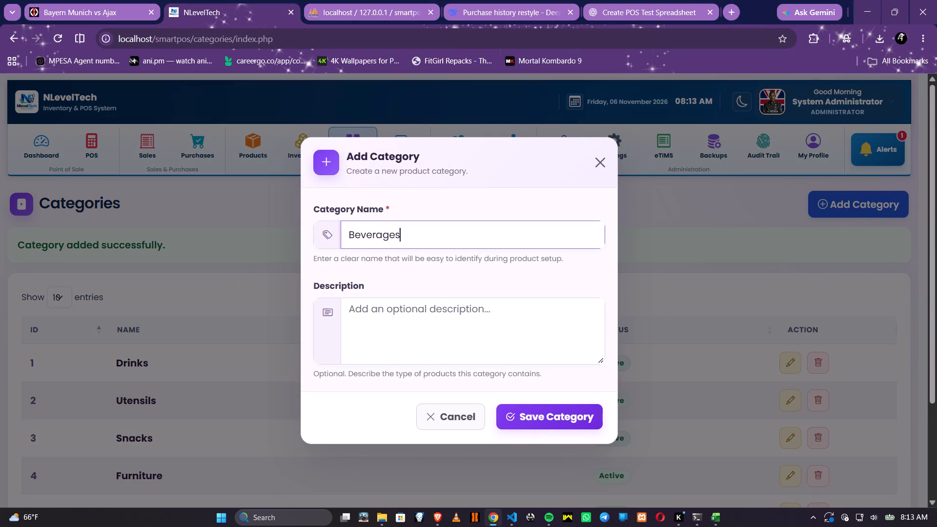
{"action": "left_click", "coordinate": [532, 422]}
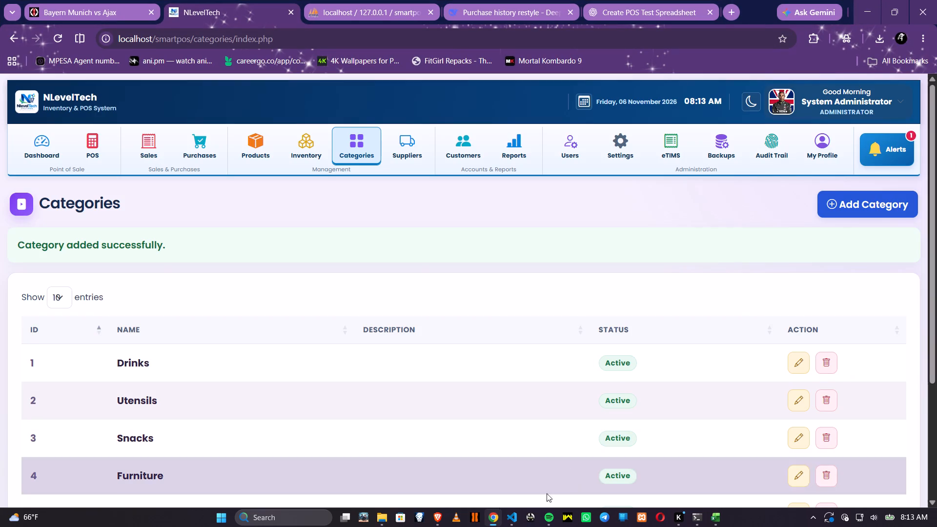
Copy the category Dairy from cell C9 of the Excel template and add it as a new category in SmartPOS.
{"action": "left_click", "coordinate": [491, 513]}
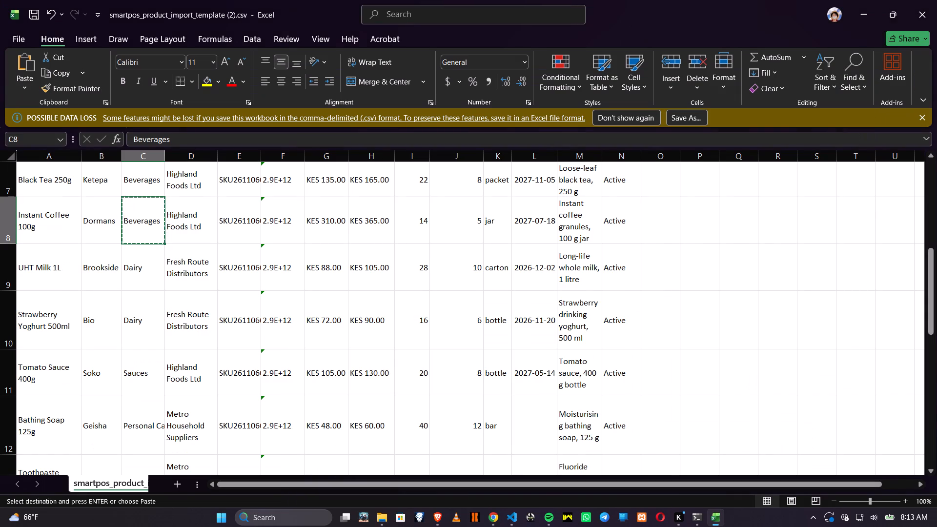
{"action": "left_click", "coordinate": [141, 269]}
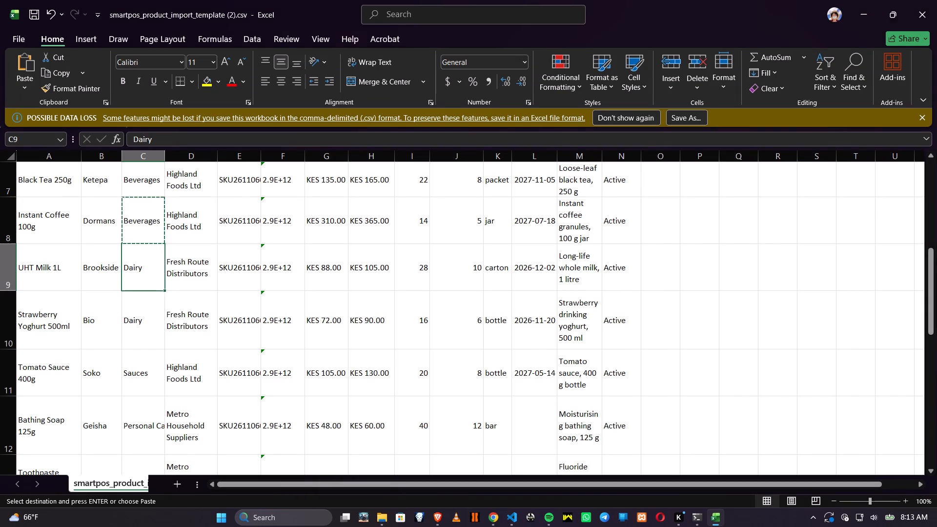
{"action": "key", "text": "ctrl+c"}
{"action": "left_click", "coordinate": [496, 519]}
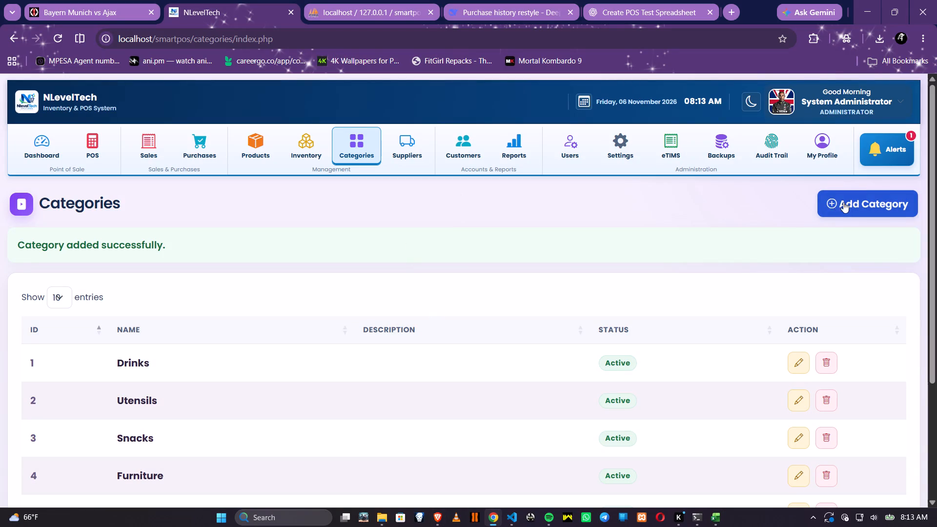
{"action": "left_click", "coordinate": [843, 202]}
{"action": "left_click", "coordinate": [393, 232]}
{"action": "key", "text": "ctrl+v"}
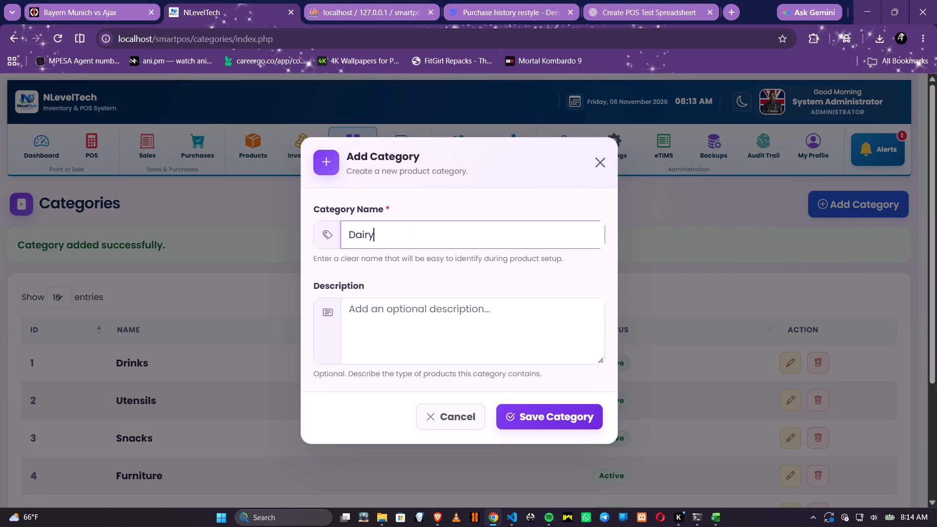
{"action": "left_click", "coordinate": [529, 431]}
{"action": "left_click", "coordinate": [535, 418]}
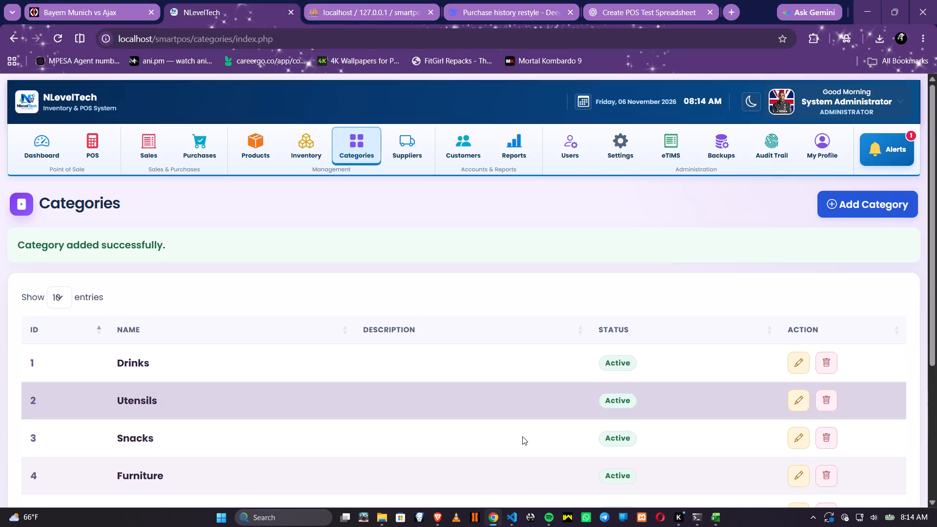
Switch to the Excel import template and auto-fit the Category column to its contents.
{"action": "left_click", "coordinate": [439, 517]}
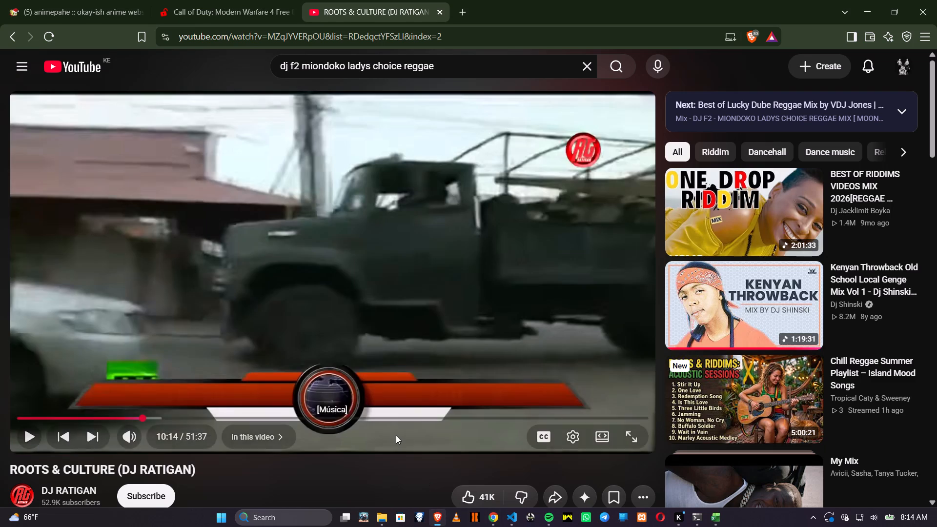
{"action": "left_click", "coordinate": [434, 517]}
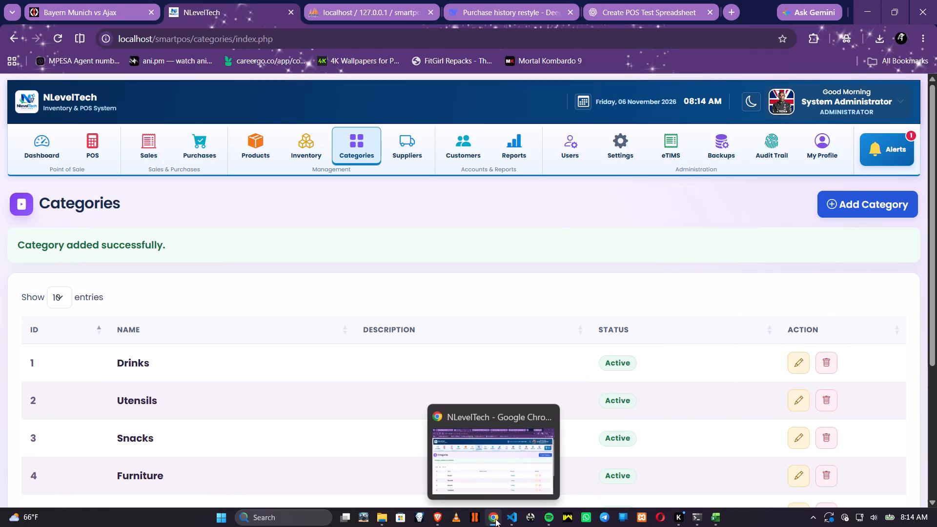
{"action": "left_click", "coordinate": [495, 519]}
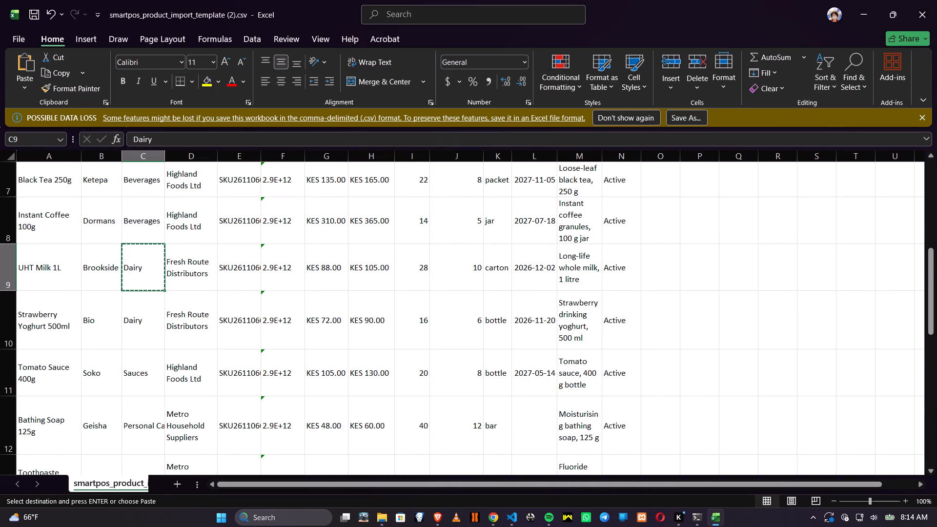
{"action": "scroll", "coordinate": [191, 314], "scroll_direction": "down", "scroll_amount": 3}
{"action": "scroll", "coordinate": [191, 314], "scroll_direction": "up", "scroll_amount": 2}
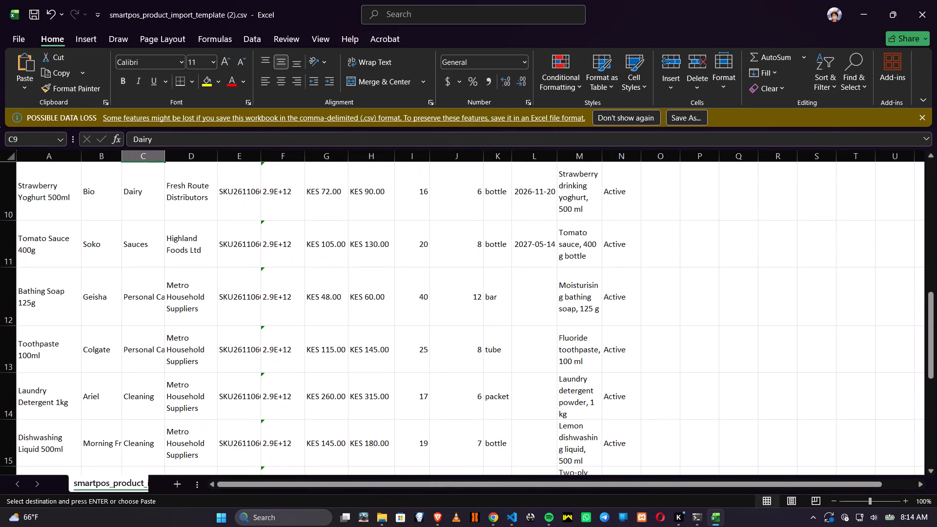
{"action": "scroll", "coordinate": [161, 241], "scroll_direction": "up", "scroll_amount": 6}
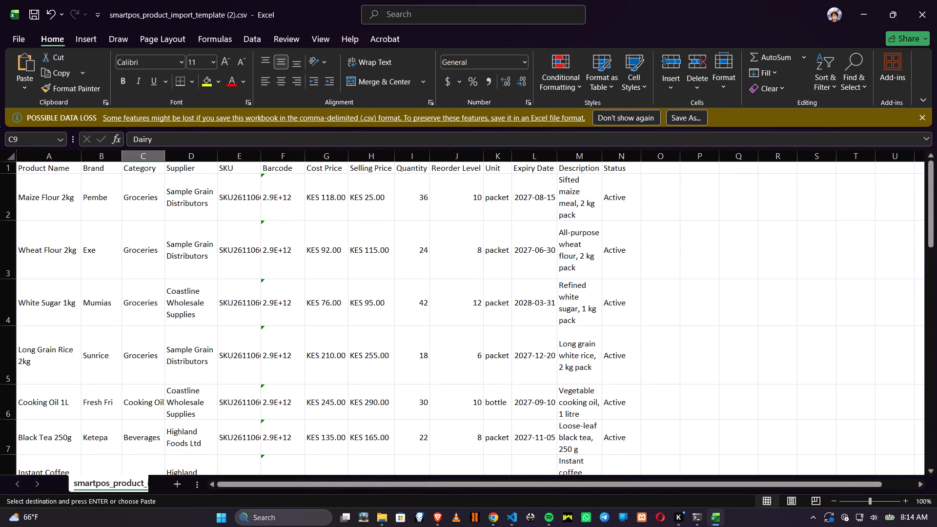
{"action": "double_click", "coordinate": [164, 154]}
Fill the category Groceries from cell C5 down into C6, replacing the category of Cooking Oil 1L.
{"action": "scroll", "coordinate": [174, 229], "scroll_direction": "down", "scroll_amount": 2}
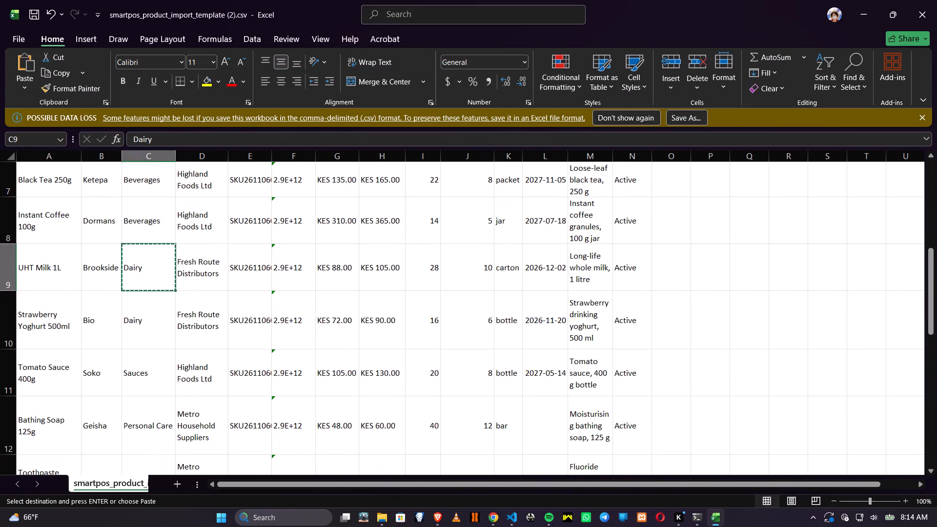
{"action": "scroll", "coordinate": [173, 230], "scroll_direction": "down", "scroll_amount": 4}
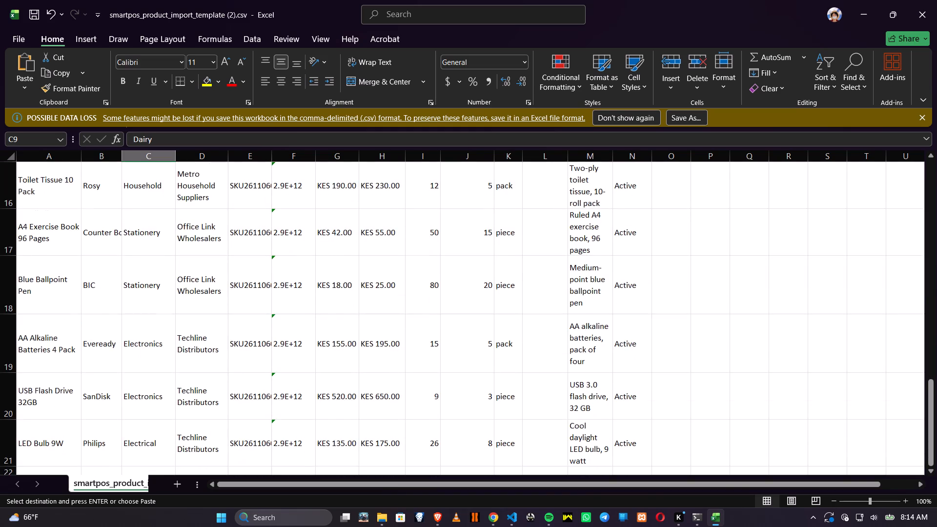
{"action": "scroll", "coordinate": [173, 230], "scroll_direction": "down", "scroll_amount": 1}
{"action": "scroll", "coordinate": [173, 230], "scroll_direction": "up", "scroll_amount": 6}
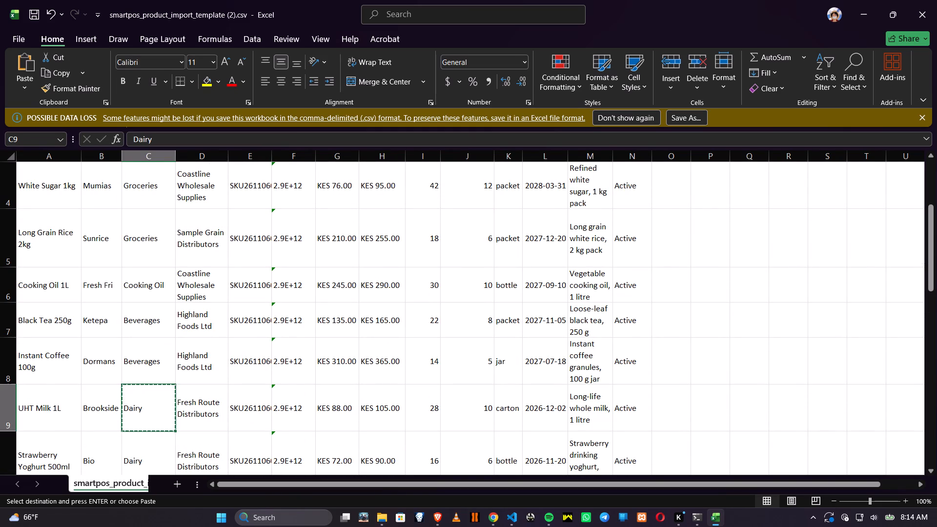
{"action": "left_click", "coordinate": [148, 243]}
{"action": "left_click_drag", "start_coordinate": [175, 264], "coordinate": [175, 297]}
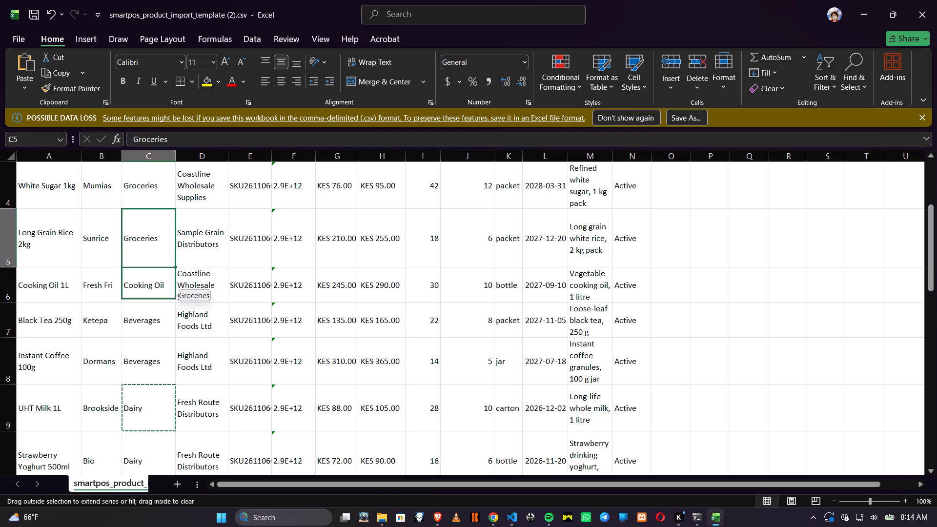
{"action": "left_click_drag", "start_coordinate": [175, 297], "coordinate": [167, 275]}
{"action": "left_click", "coordinate": [162, 291]}
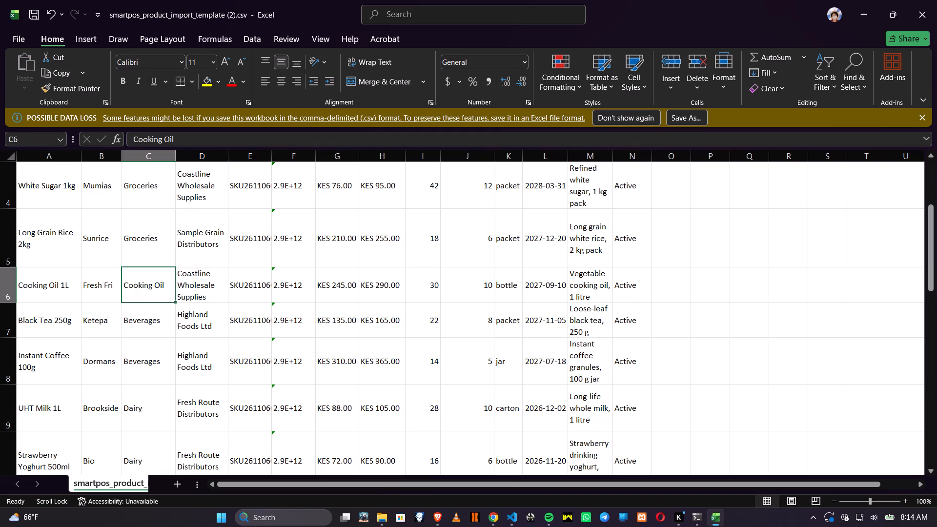
{"action": "left_click", "coordinate": [160, 243]}
{"action": "left_click_drag", "start_coordinate": [174, 266], "coordinate": [174, 298]}
Fill the category Dairy from cell C10 down through C15, covering Tomato Sauce to Dishwashing Liquid.
{"action": "scroll", "coordinate": [162, 293], "scroll_direction": "down", "scroll_amount": 2}
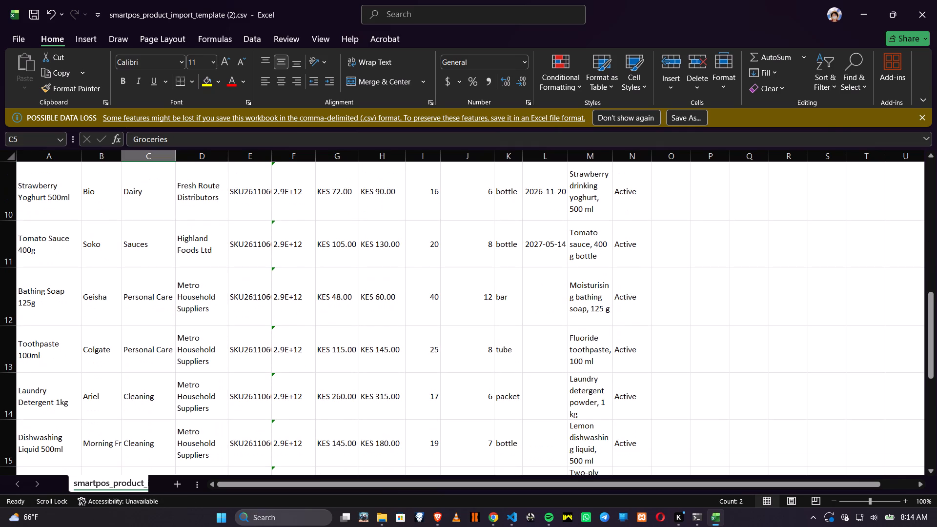
{"action": "left_click", "coordinate": [145, 213]}
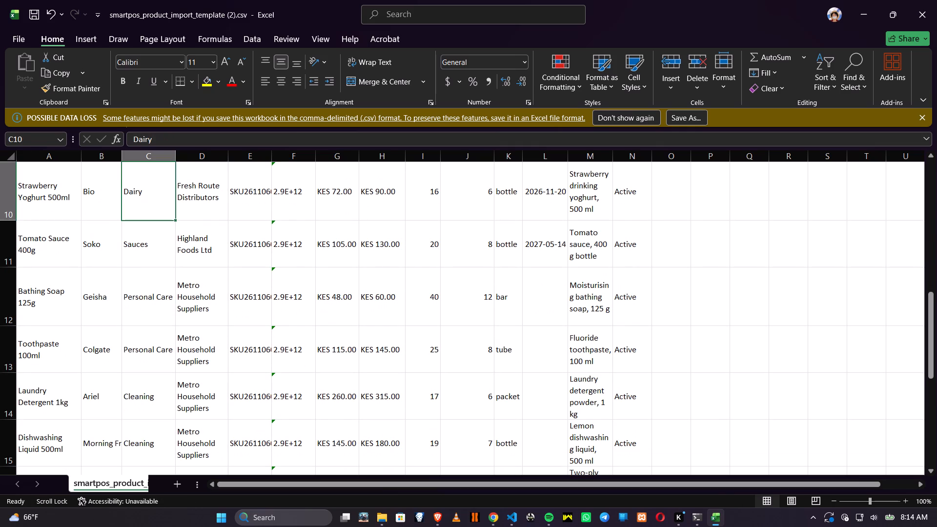
{"action": "left_click_drag", "start_coordinate": [176, 219], "coordinate": [168, 332]}
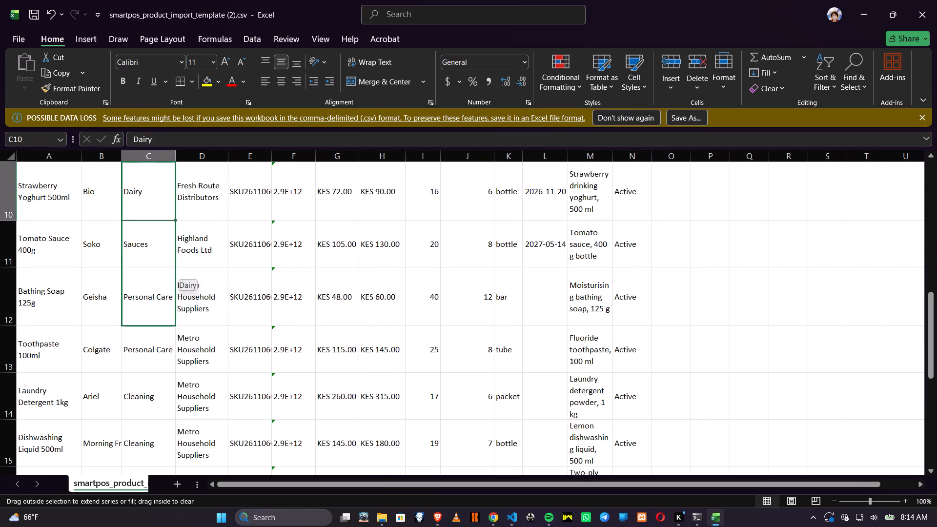
{"action": "left_click_drag", "start_coordinate": [168, 332], "coordinate": [173, 452]}
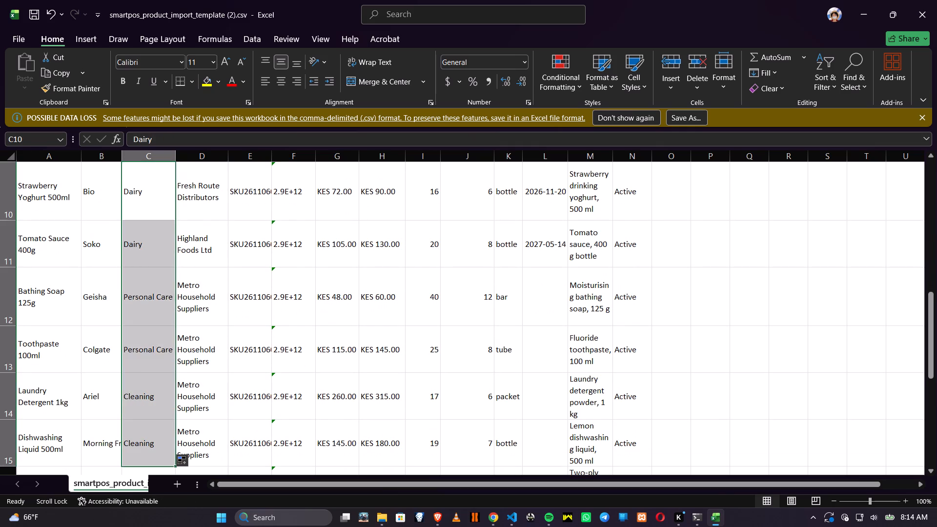
Fill the category Electronics from cell C19 down through C21, covering USB Flash Drive and LED Bulb.
{"action": "scroll", "coordinate": [138, 313], "scroll_direction": "down", "scroll_amount": 2}
{"action": "scroll", "coordinate": [138, 313], "scroll_direction": "up", "scroll_amount": 1}
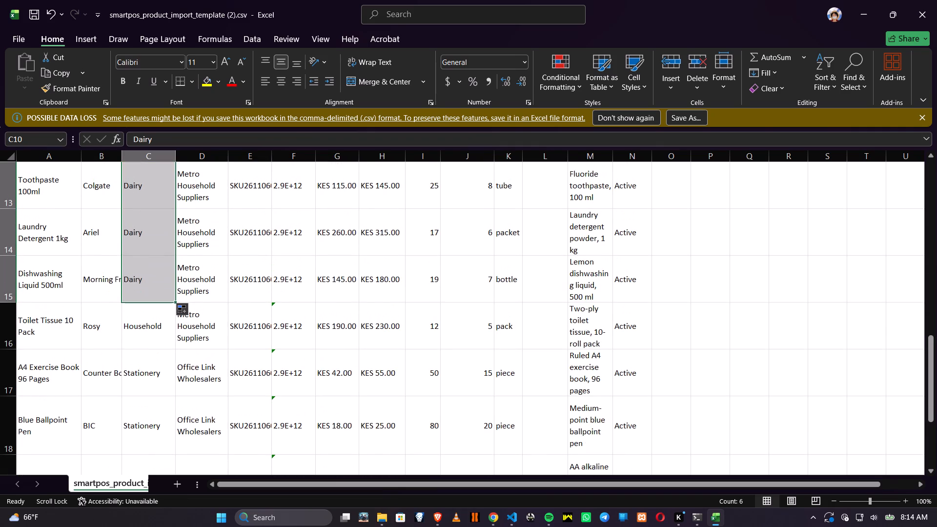
{"action": "scroll", "coordinate": [144, 307], "scroll_direction": "down", "scroll_amount": 2}
{"action": "scroll", "coordinate": [144, 307], "scroll_direction": "up", "scroll_amount": 1}
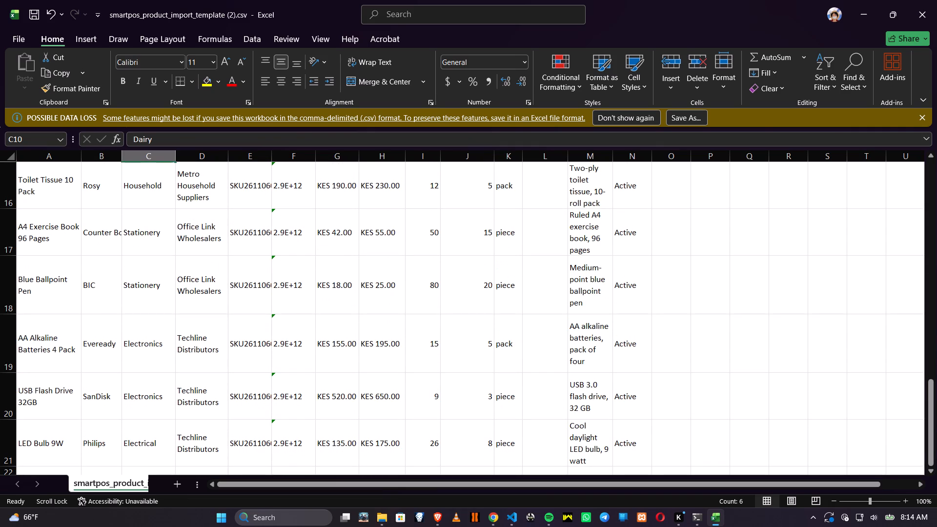
{"action": "left_click", "coordinate": [154, 346]}
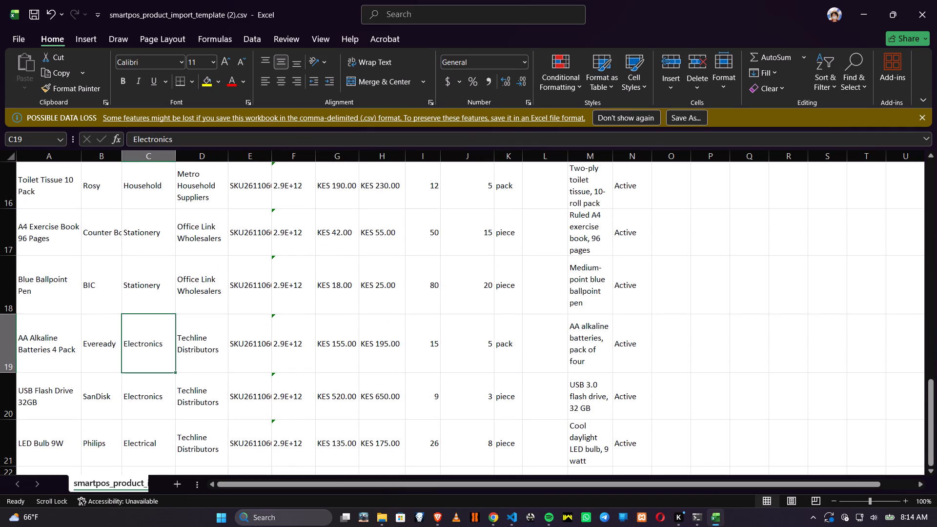
{"action": "left_click_drag", "start_coordinate": [174, 370], "coordinate": [176, 457]}
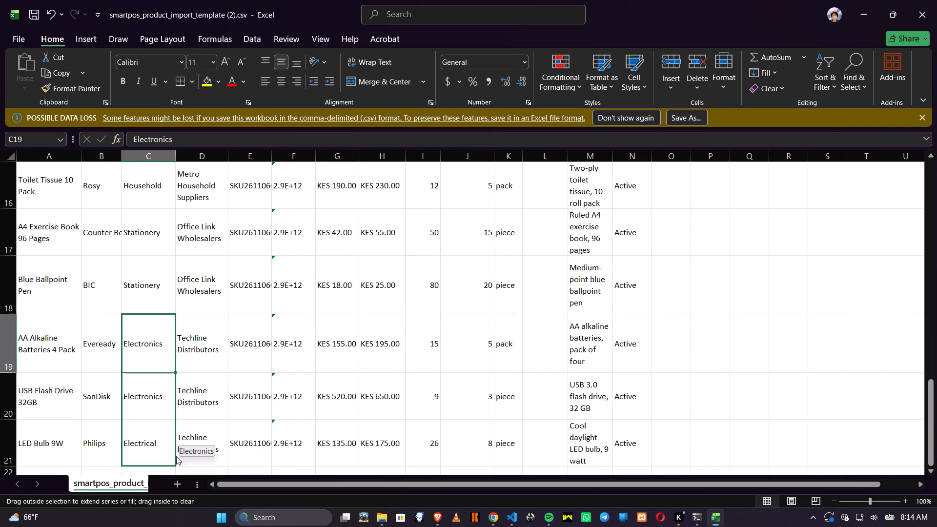
Copy the category Stationery from cell C17 into C16 for Toilet Tissue 10 Pack.
{"action": "scroll", "coordinate": [161, 393], "scroll_direction": "down", "scroll_amount": 2}
{"action": "scroll", "coordinate": [161, 393], "scroll_direction": "up", "scroll_amount": 3}
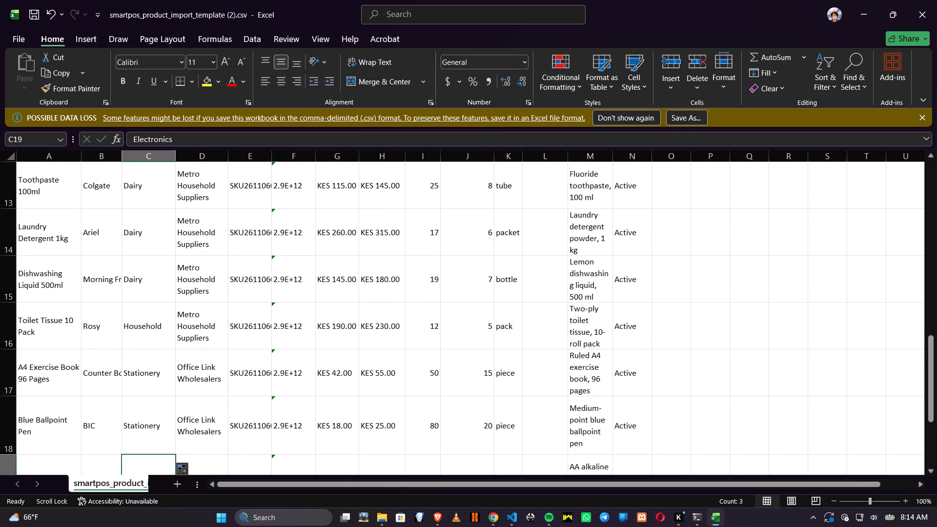
{"action": "left_click", "coordinate": [146, 367]}
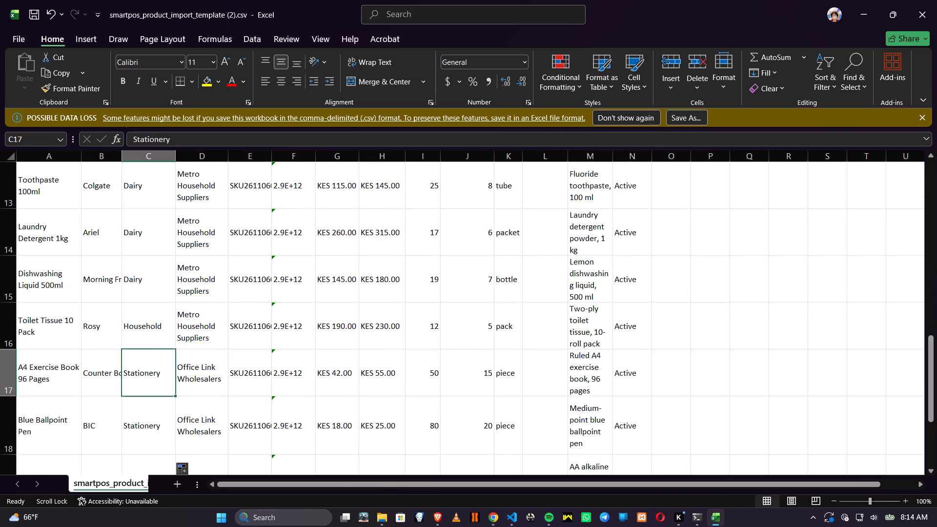
{"action": "left_click", "coordinate": [165, 329]}
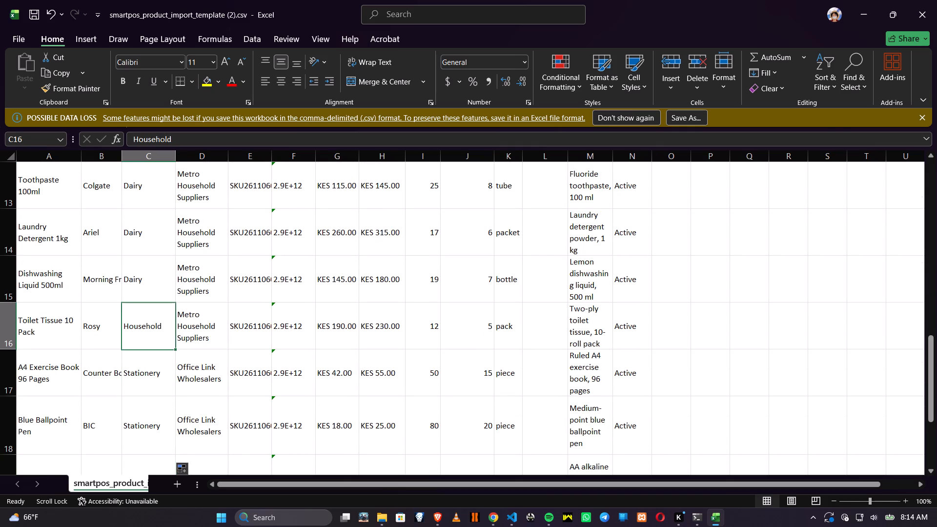
{"action": "left_click", "coordinate": [159, 373]}
{"action": "key", "text": "ctrl+c"}
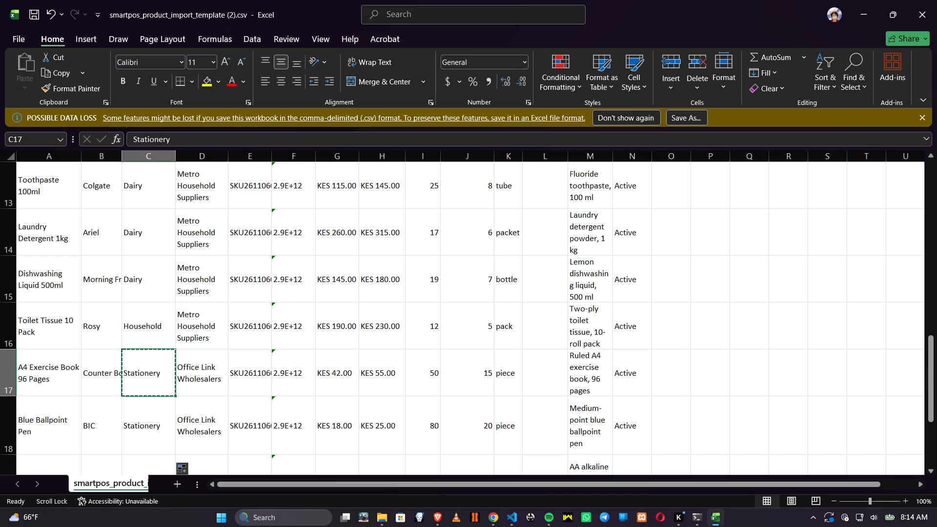
{"action": "left_click", "coordinate": [150, 329]}
{"action": "key", "text": "ctrl+v"}
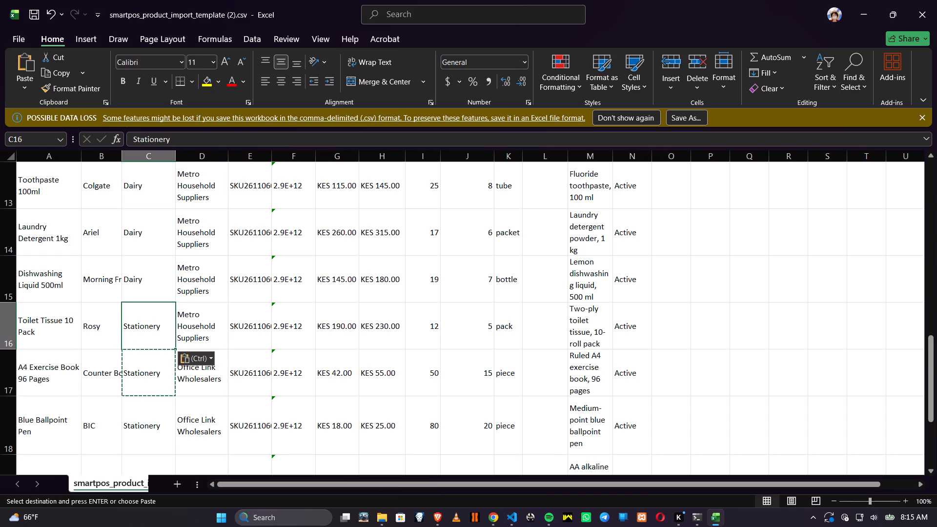
Switch to SmartPOS in Chrome and add the copied category Stationery as a new category.
{"action": "left_click", "coordinate": [496, 520]}
{"action": "left_click", "coordinate": [850, 201]}
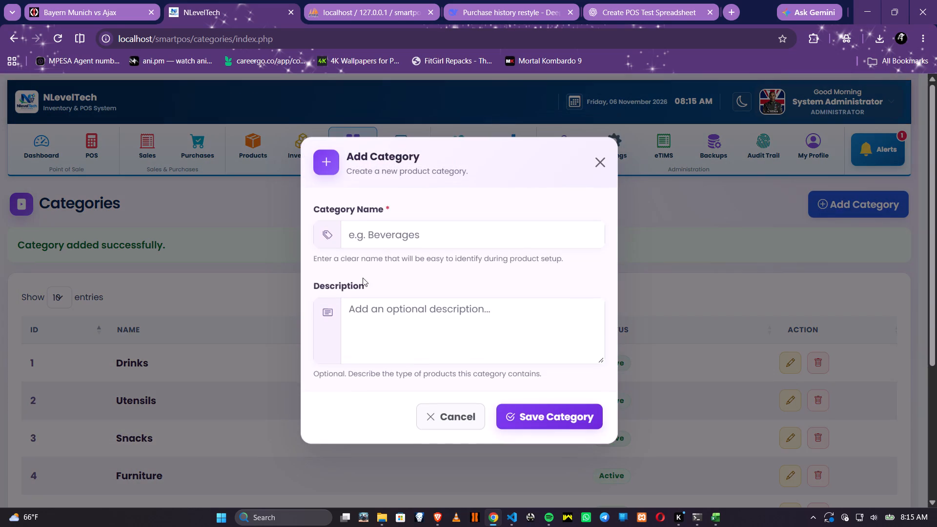
{"action": "left_click", "coordinate": [393, 223]}
{"action": "key", "text": "ctrl+v"}
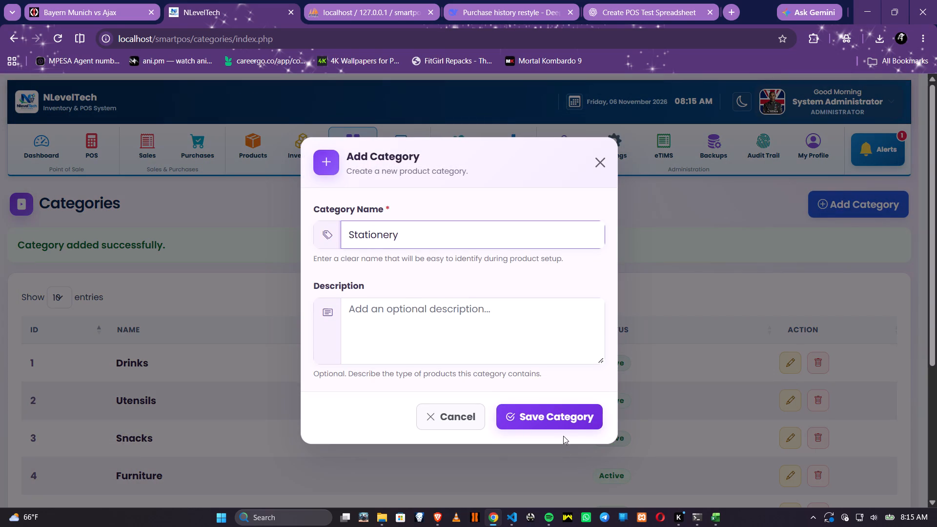
{"action": "left_click", "coordinate": [562, 426]}
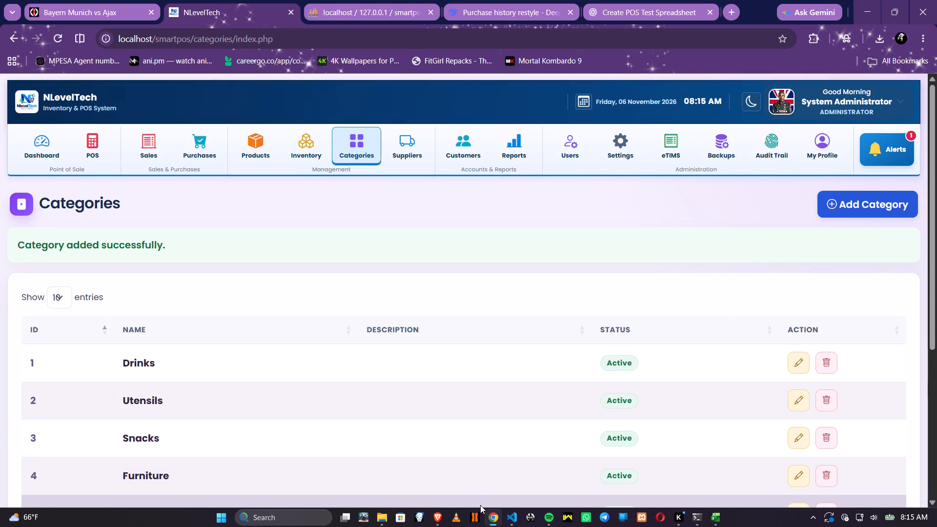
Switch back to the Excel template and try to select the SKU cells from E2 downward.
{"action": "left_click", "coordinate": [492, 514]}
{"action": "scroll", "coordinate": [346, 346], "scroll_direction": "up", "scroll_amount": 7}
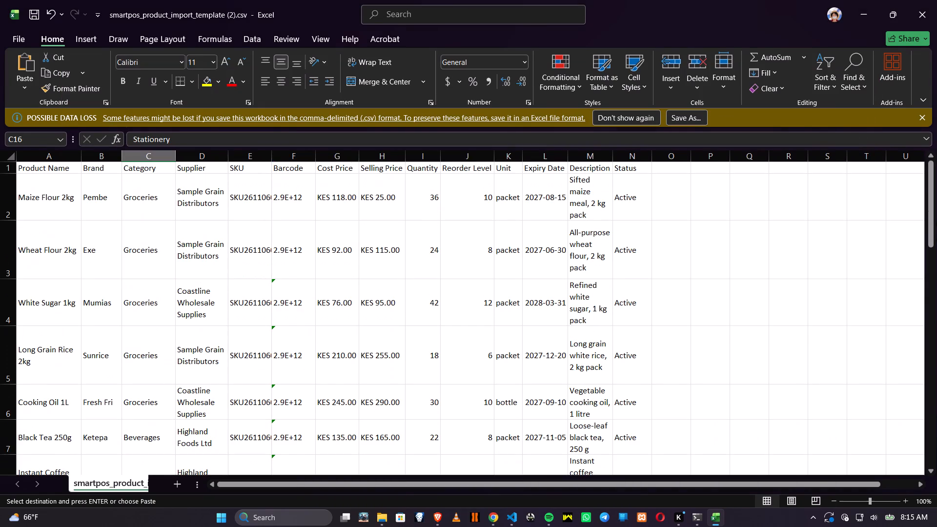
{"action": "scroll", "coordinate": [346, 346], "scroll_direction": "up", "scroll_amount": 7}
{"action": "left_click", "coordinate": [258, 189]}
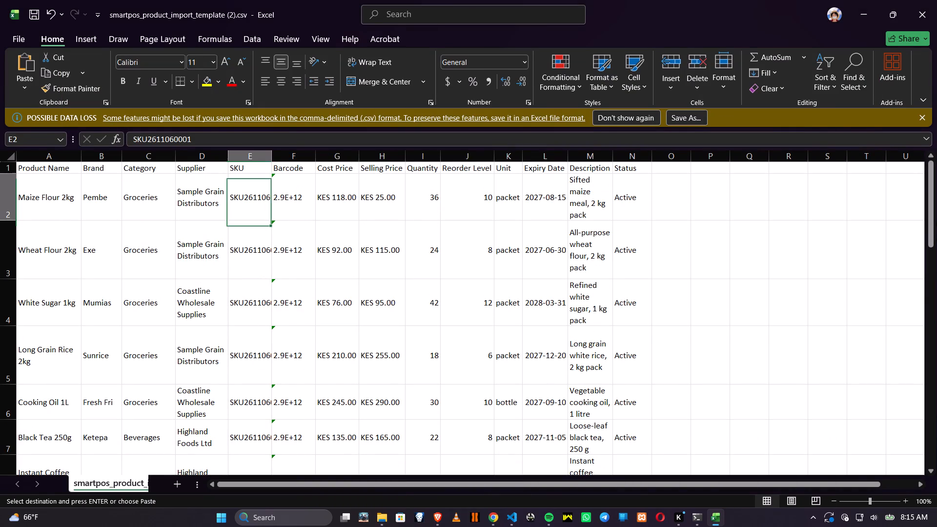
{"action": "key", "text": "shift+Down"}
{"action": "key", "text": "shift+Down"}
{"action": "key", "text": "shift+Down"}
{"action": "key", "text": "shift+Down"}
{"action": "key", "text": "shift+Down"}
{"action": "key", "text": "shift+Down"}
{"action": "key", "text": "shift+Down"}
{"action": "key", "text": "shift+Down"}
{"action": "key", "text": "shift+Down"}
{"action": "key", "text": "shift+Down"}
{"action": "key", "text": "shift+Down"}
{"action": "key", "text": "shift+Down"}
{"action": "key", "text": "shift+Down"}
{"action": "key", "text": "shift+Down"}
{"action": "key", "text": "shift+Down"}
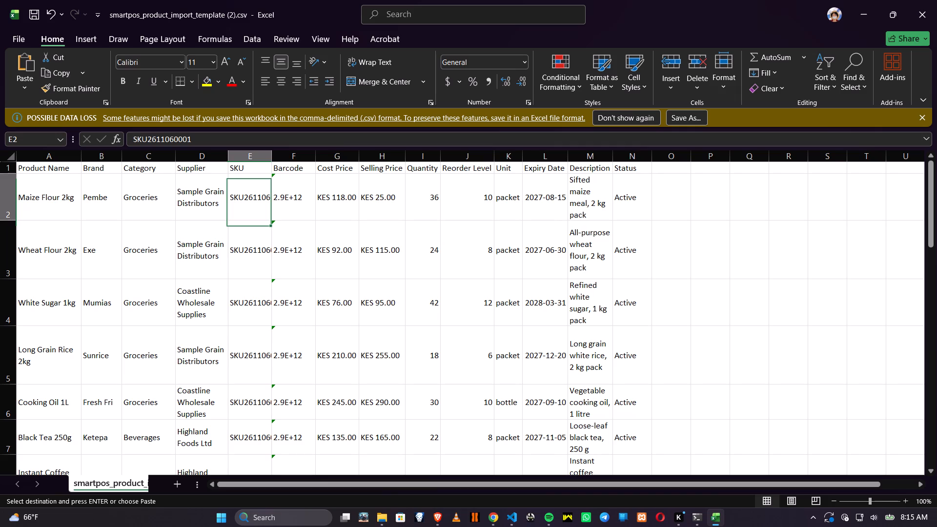
Dismiss the possible data loss notice above the sheet.
{"action": "left_click", "coordinate": [925, 118]}
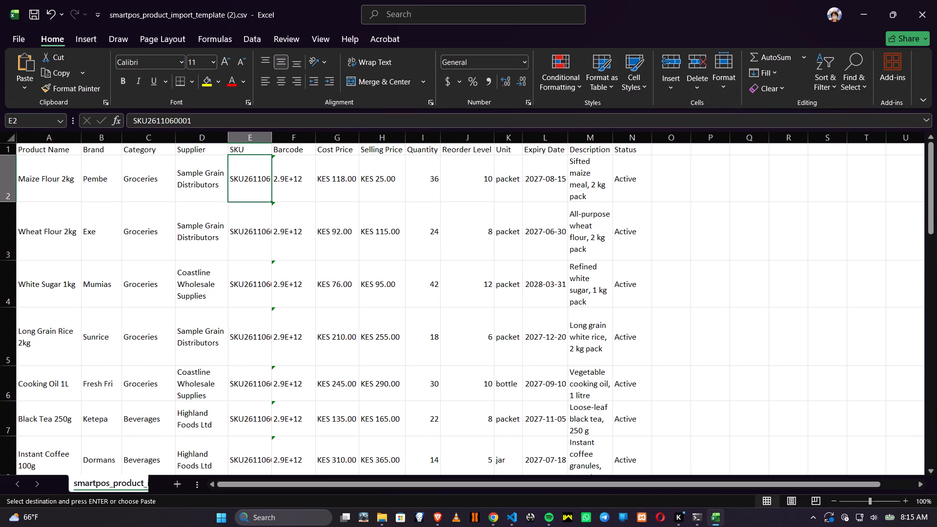
Clear the SKU values in cells E2 through E7, from Maize Flour 2kg to Black Tea 250g.
{"action": "left_click", "coordinate": [294, 167]}
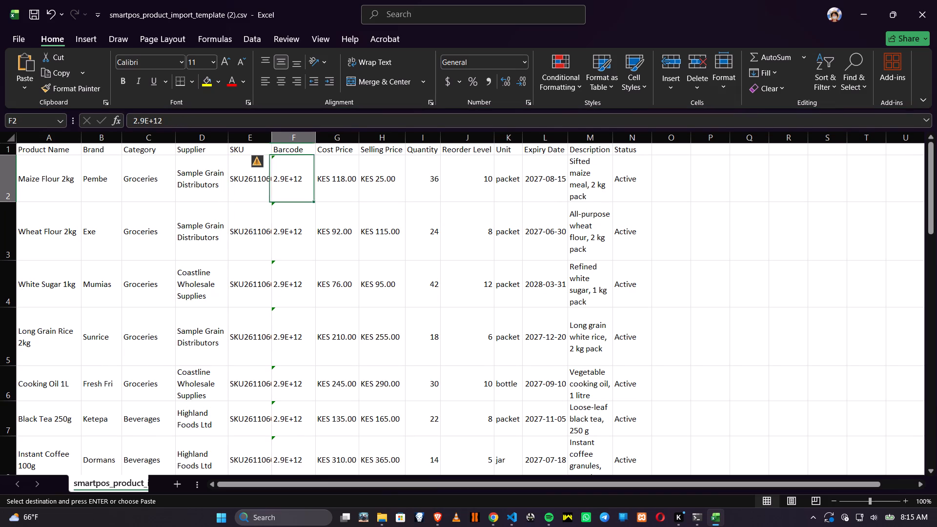
{"action": "left_click", "coordinate": [252, 176]}
{"action": "key", "text": "Delete"}
{"action": "left_click", "coordinate": [240, 243]}
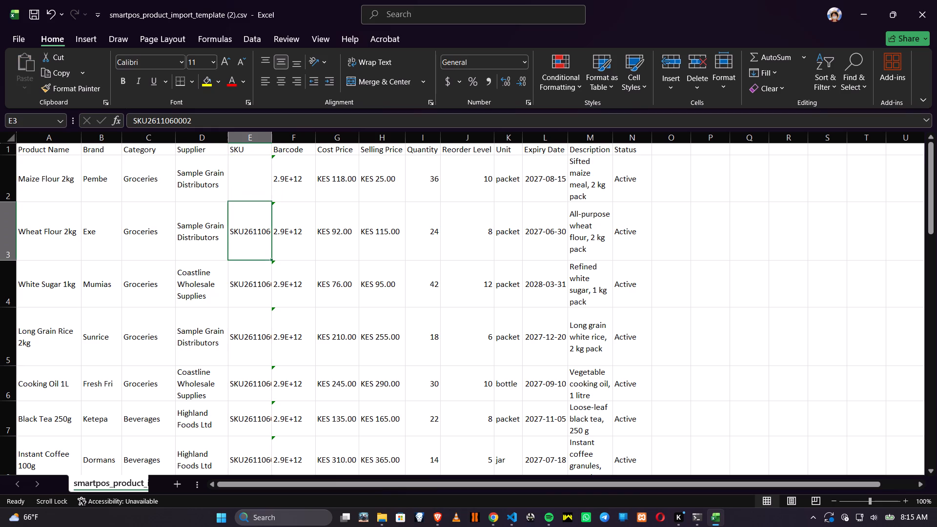
{"action": "key", "text": "Delete"}
{"action": "left_click", "coordinate": [247, 295]}
{"action": "key", "text": "Delete"}
{"action": "left_click", "coordinate": [247, 349]}
{"action": "key", "text": "Delete"}
{"action": "left_click", "coordinate": [247, 382]}
{"action": "key", "text": "Delete"}
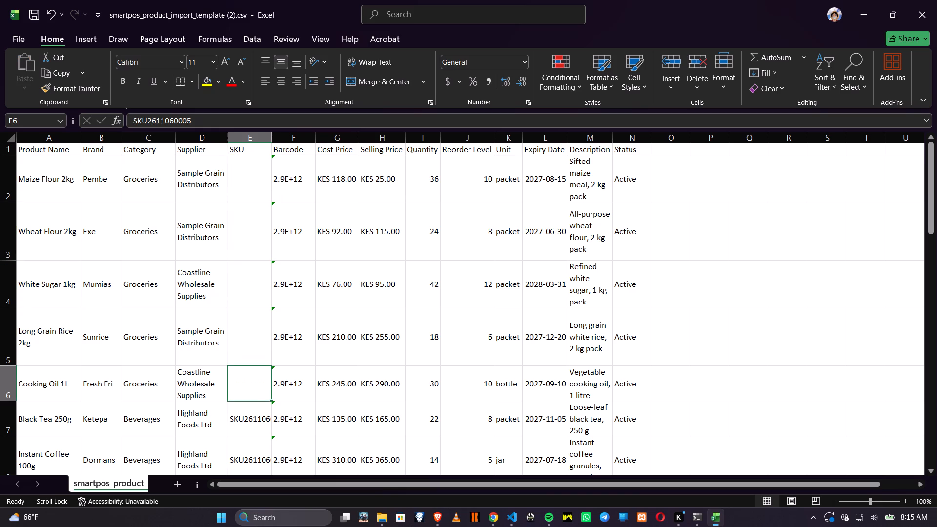
{"action": "left_click", "coordinate": [252, 415]}
{"action": "key", "text": "Delete"}
Clear the SKU values in cells E8 through E12, from Instant Coffee 100g to Bathing Soap 125g.
{"action": "scroll", "coordinate": [237, 352], "scroll_direction": "down", "scroll_amount": 4}
{"action": "scroll", "coordinate": [251, 242], "scroll_direction": "up", "scroll_amount": 2}
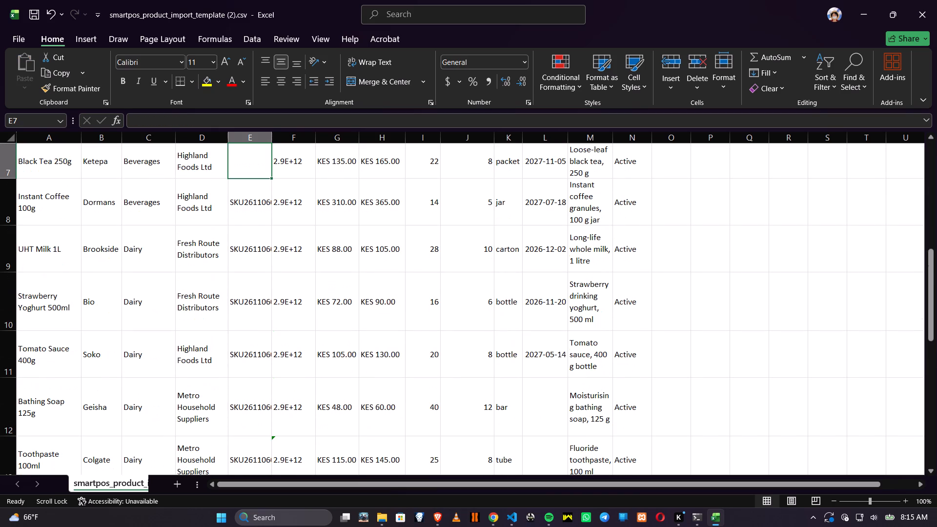
{"action": "left_click", "coordinate": [255, 206]}
{"action": "key", "text": "Delete"}
{"action": "left_click", "coordinate": [254, 258]}
{"action": "key", "text": "Delete"}
{"action": "left_click", "coordinate": [253, 306]}
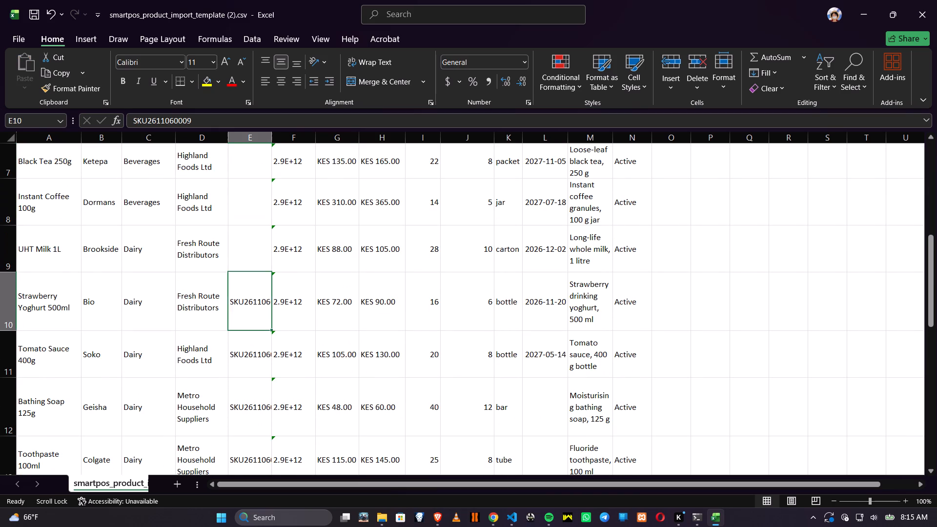
{"action": "key", "text": "Delete"}
{"action": "left_click", "coordinate": [251, 354]}
{"action": "key", "text": "Delete"}
{"action": "left_click", "coordinate": [251, 403]}
{"action": "key", "text": "Delete"}
Select the SKU range from E12 down to E21 and clear its contents.
{"action": "scroll", "coordinate": [239, 349], "scroll_direction": "down", "scroll_amount": 2}
{"action": "scroll", "coordinate": [252, 263], "scroll_direction": "up", "scroll_amount": 2}
{"action": "scroll", "coordinate": [252, 263], "scroll_direction": "down", "scroll_amount": 2}
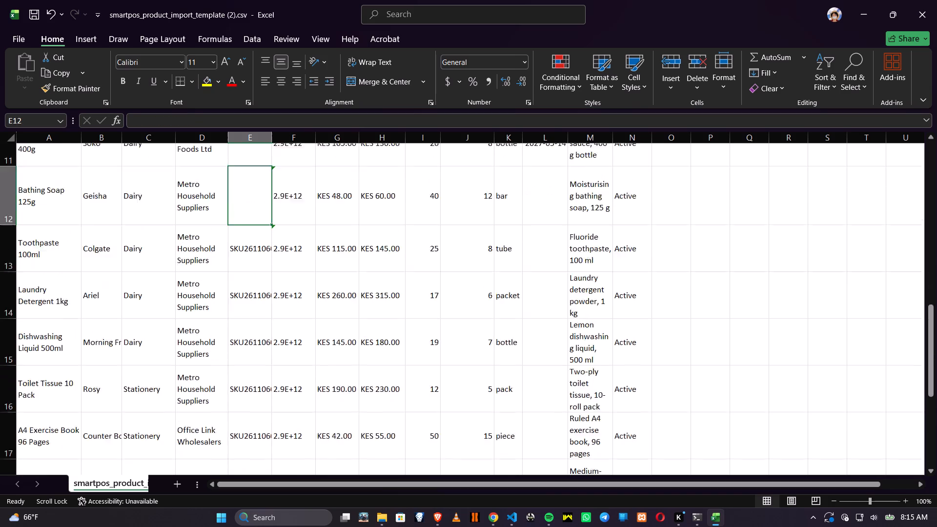
{"action": "scroll", "coordinate": [252, 263], "scroll_direction": "down", "scroll_amount": 2}
{"action": "scroll", "coordinate": [252, 265], "scroll_direction": "up", "scroll_amount": 4}
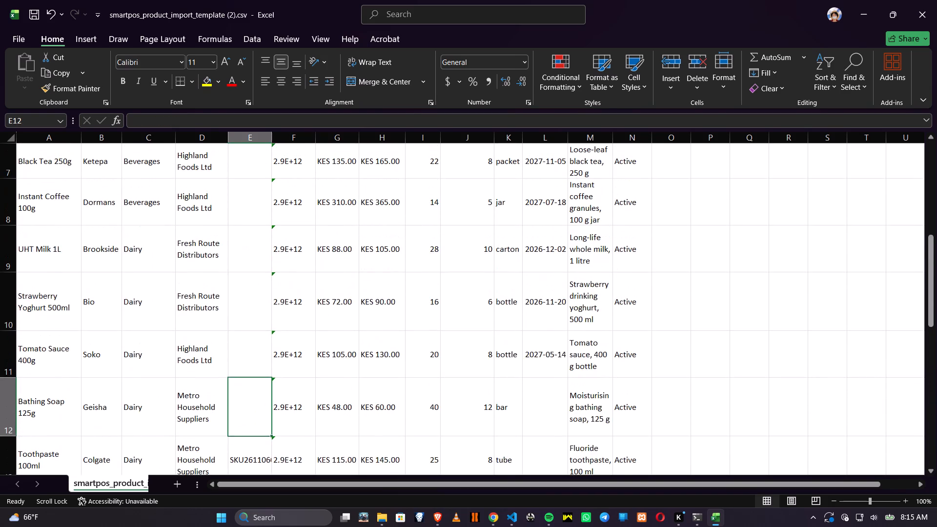
{"action": "scroll", "coordinate": [252, 265], "scroll_direction": "down", "scroll_amount": 3}
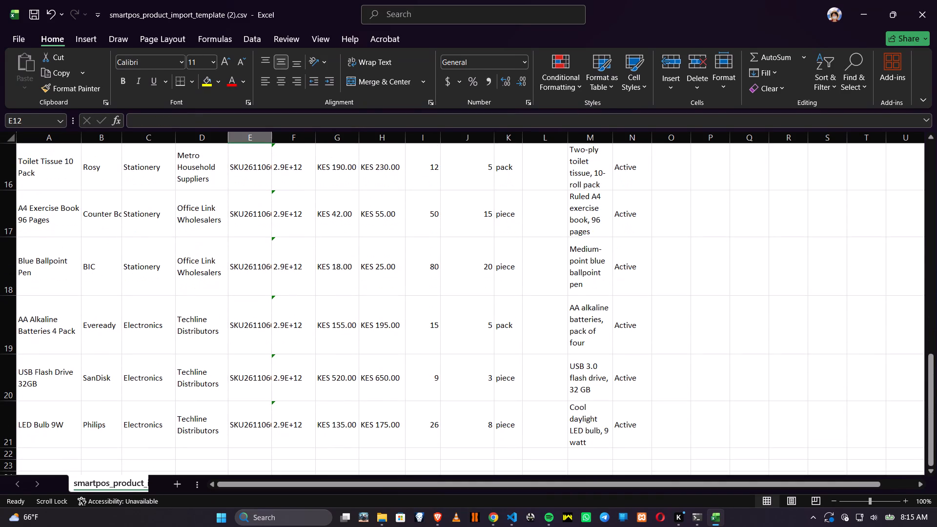
{"action": "left_click", "coordinate": [248, 436], "text": "shift"}
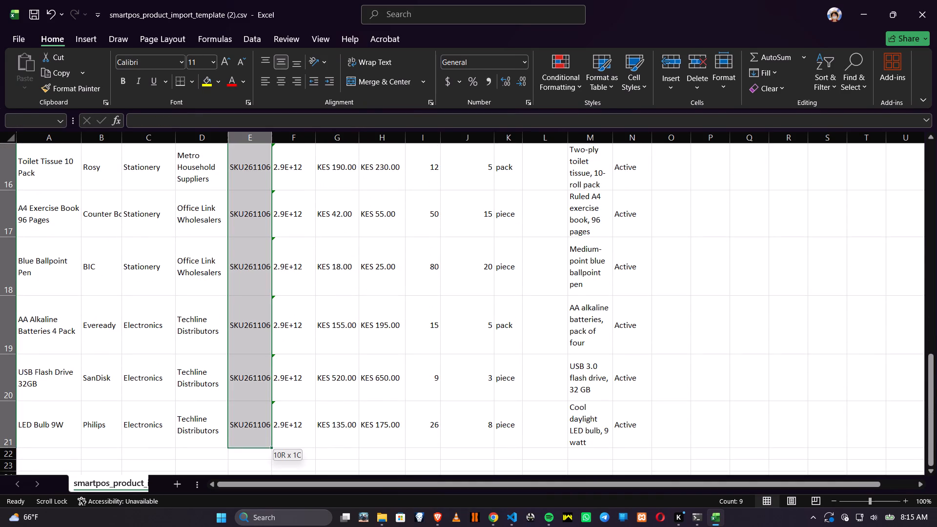
{"action": "key", "text": "Delete"}
Select all barcodes from F2 down to F21 and clear their contents.
{"action": "scroll", "coordinate": [256, 356], "scroll_direction": "up", "scroll_amount": 5}
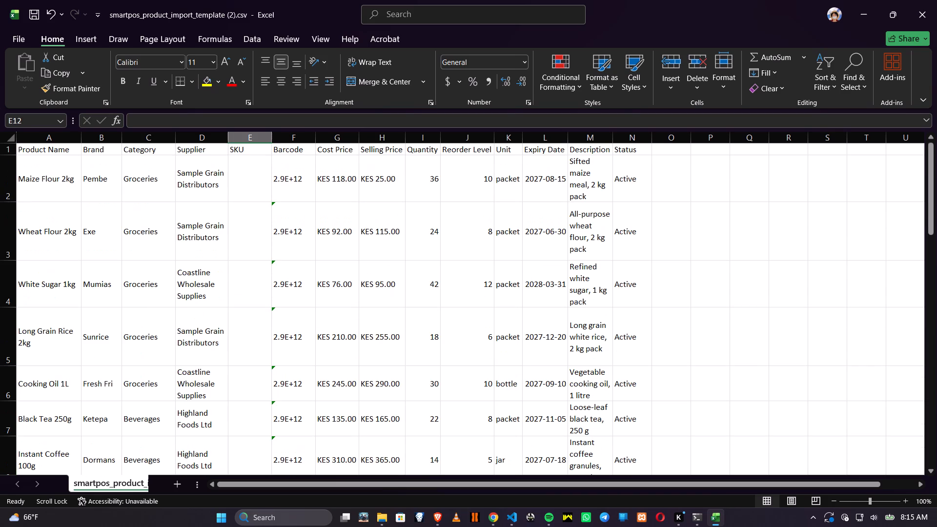
{"action": "left_click", "coordinate": [283, 185]}
{"action": "scroll", "coordinate": [283, 185], "scroll_direction": "down", "scroll_amount": 4}
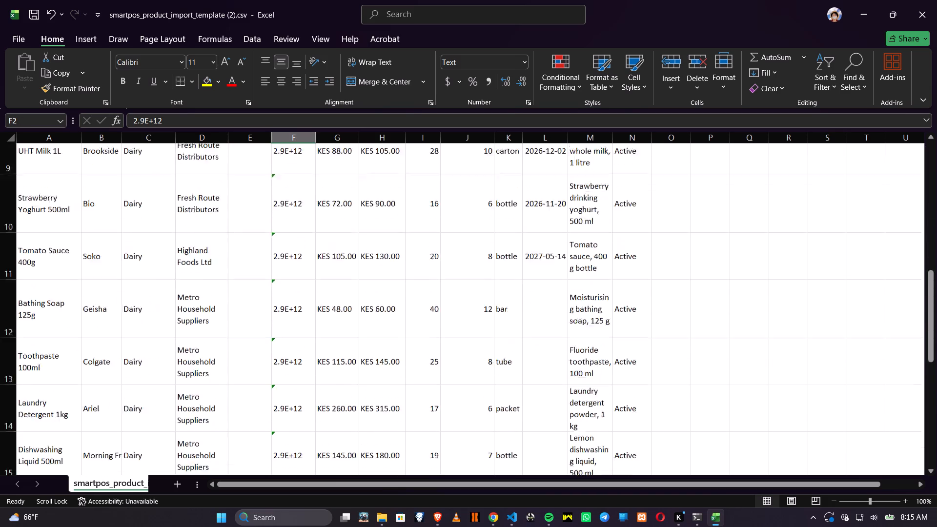
{"action": "scroll", "coordinate": [283, 185], "scroll_direction": "down", "scroll_amount": 3}
{"action": "scroll", "coordinate": [283, 191], "scroll_direction": "up", "scroll_amount": 2}
{"action": "left_click", "coordinate": [285, 427], "text": "shift"}
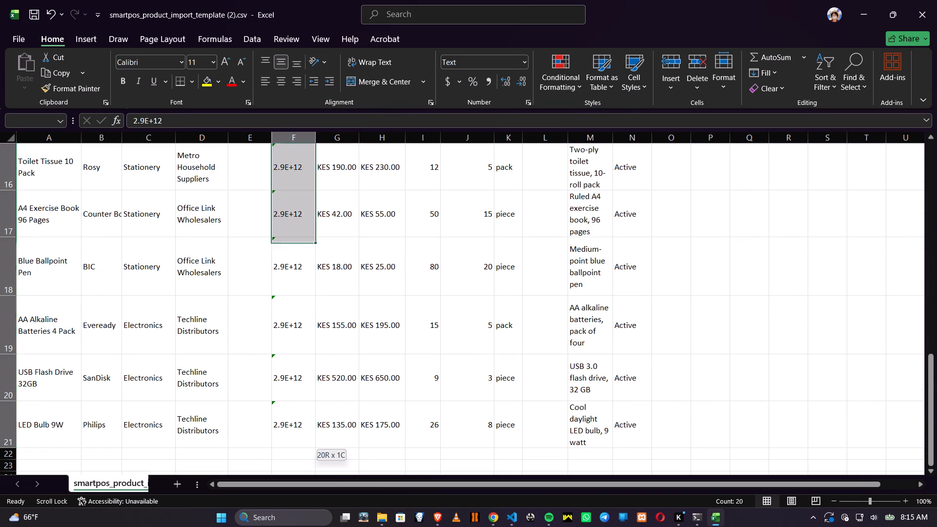
{"action": "key", "text": "Delete"}
Set the selling price of Maize Flour 2kg in cell H2 to KES 250.00.
{"action": "scroll", "coordinate": [304, 372], "scroll_direction": "up", "scroll_amount": 4}
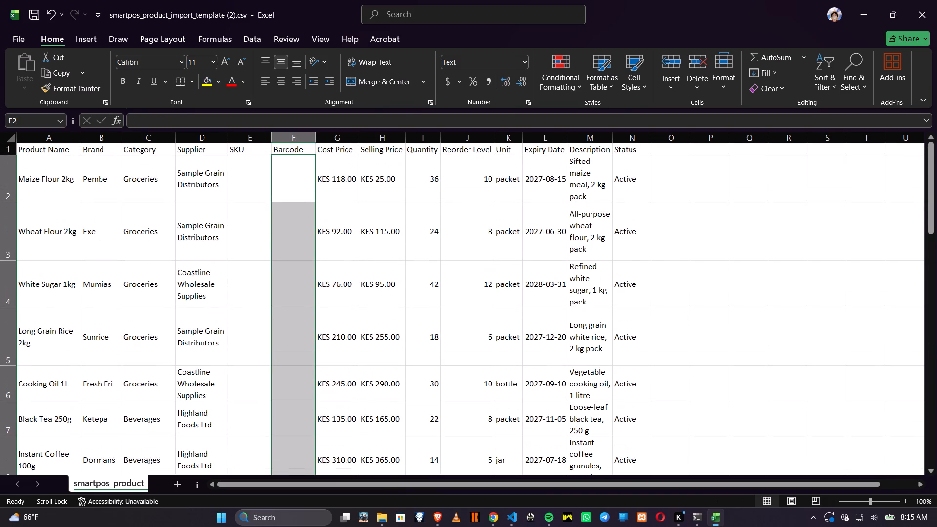
{"action": "scroll", "coordinate": [304, 372], "scroll_direction": "up", "scroll_amount": 2}
{"action": "double_click", "coordinate": [381, 190]}
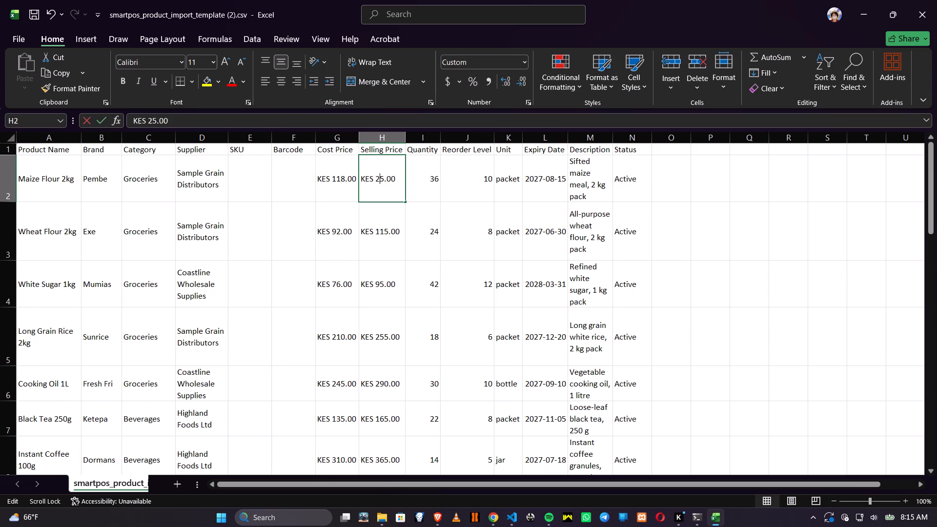
{"action": "left_click", "coordinate": [384, 176]}
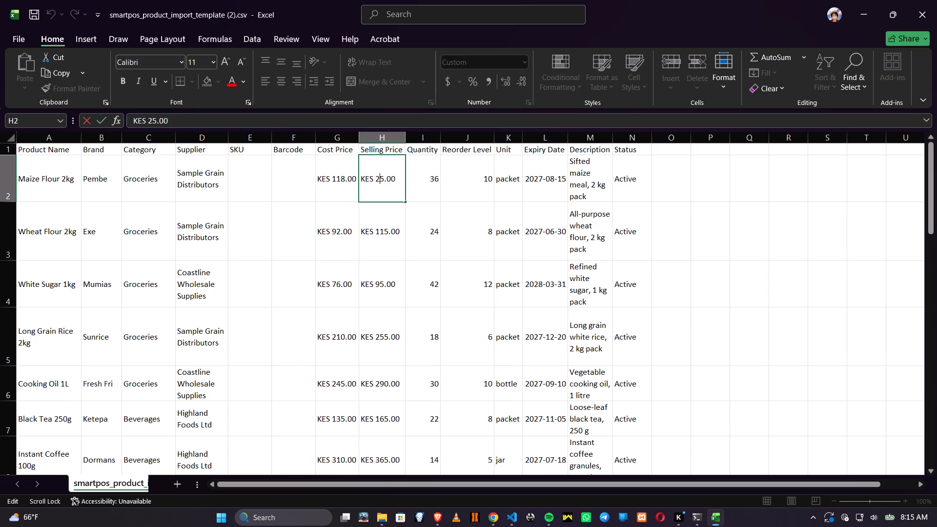
{"action": "key", "text": "0"}
Look through the product rows to check the remaining prices, suppliers and other column values.
{"action": "scroll", "coordinate": [394, 242], "scroll_direction": "up", "scroll_amount": 2}
{"action": "scroll", "coordinate": [394, 242], "scroll_direction": "down", "scroll_amount": 1}
{"action": "scroll", "coordinate": [394, 242], "scroll_direction": "up", "scroll_amount": 2}
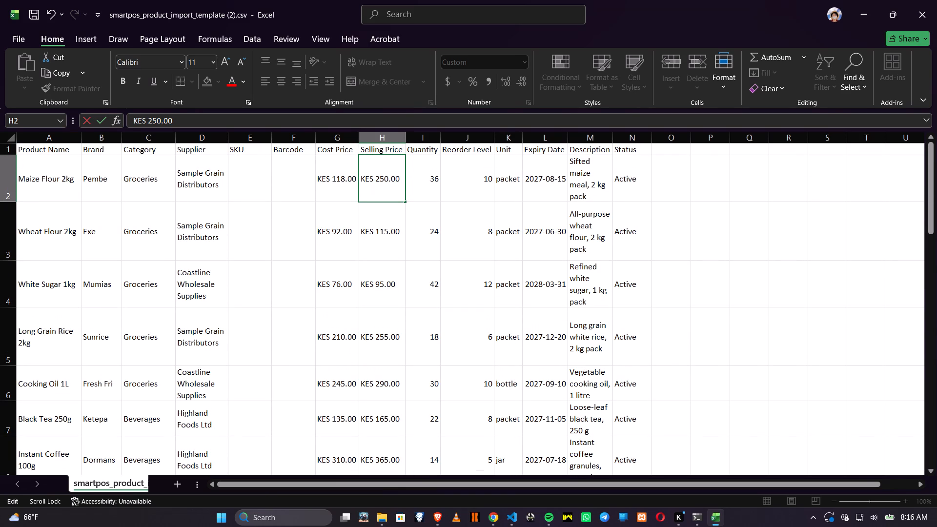
{"action": "scroll", "coordinate": [363, 234], "scroll_direction": "down", "scroll_amount": 1}
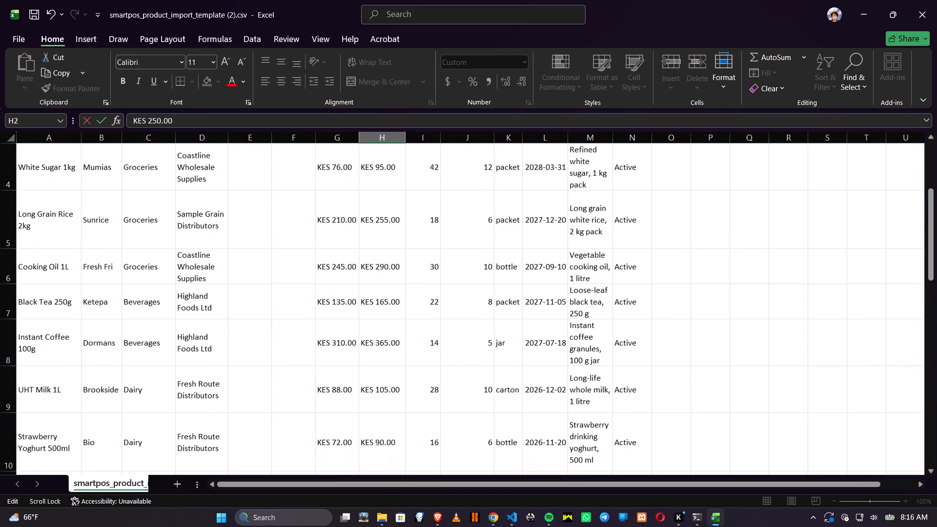
{"action": "scroll", "coordinate": [363, 234], "scroll_direction": "down", "scroll_amount": 1}
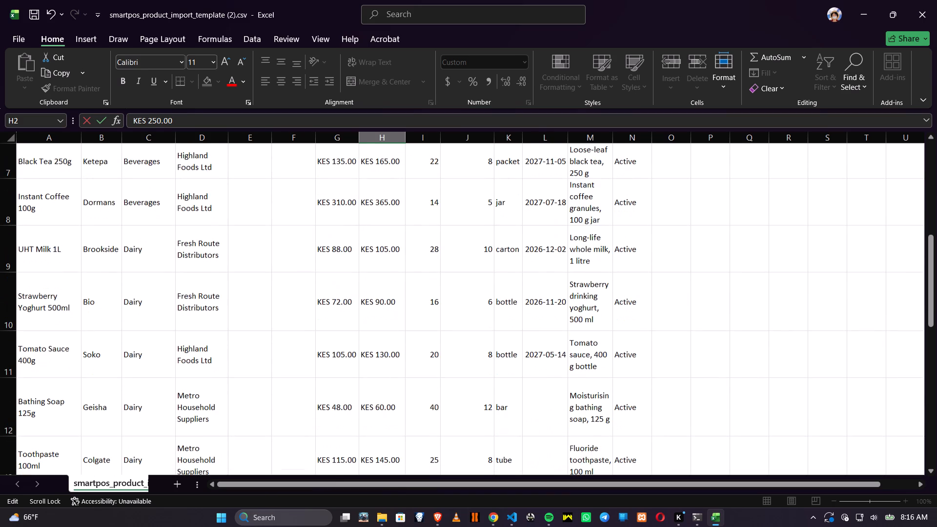
{"action": "scroll", "coordinate": [363, 234], "scroll_direction": "down", "scroll_amount": 5}
{"action": "scroll", "coordinate": [363, 234], "scroll_direction": "up", "scroll_amount": 5}
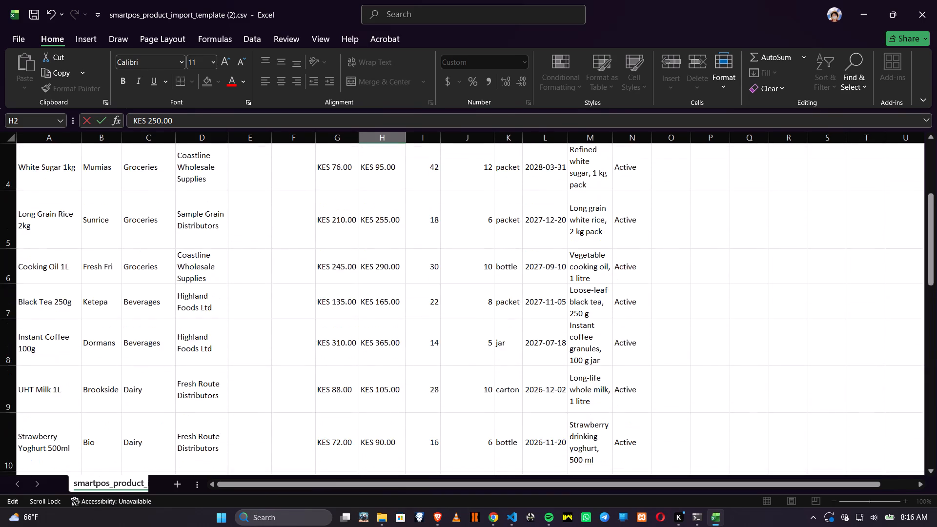
{"action": "scroll", "coordinate": [363, 234], "scroll_direction": "up", "scroll_amount": 6}
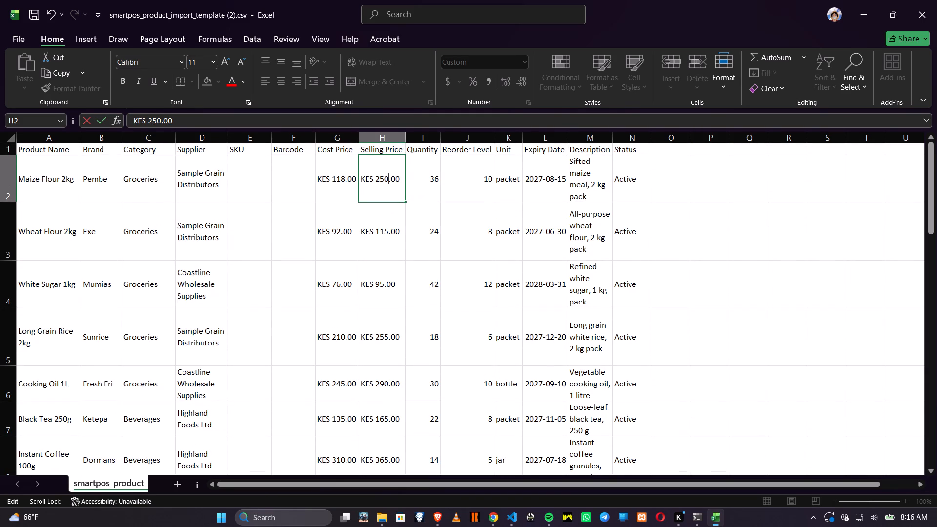
Fill the supplier Sample Grain Distributors from D2 down through D5.
{"action": "left_click", "coordinate": [208, 182]}
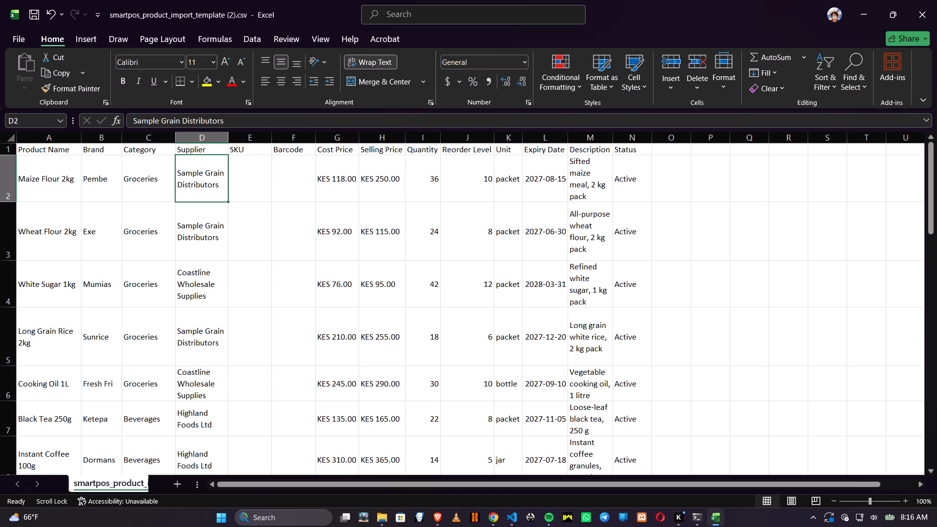
{"action": "left_click_drag", "start_coordinate": [226, 201], "coordinate": [222, 352]}
Fill the supplier Coastline Wholesale Supplies from D6 down through D10.
{"action": "scroll", "coordinate": [199, 297], "scroll_direction": "down", "scroll_amount": 2}
{"action": "scroll", "coordinate": [199, 297], "scroll_direction": "up", "scroll_amount": 1}
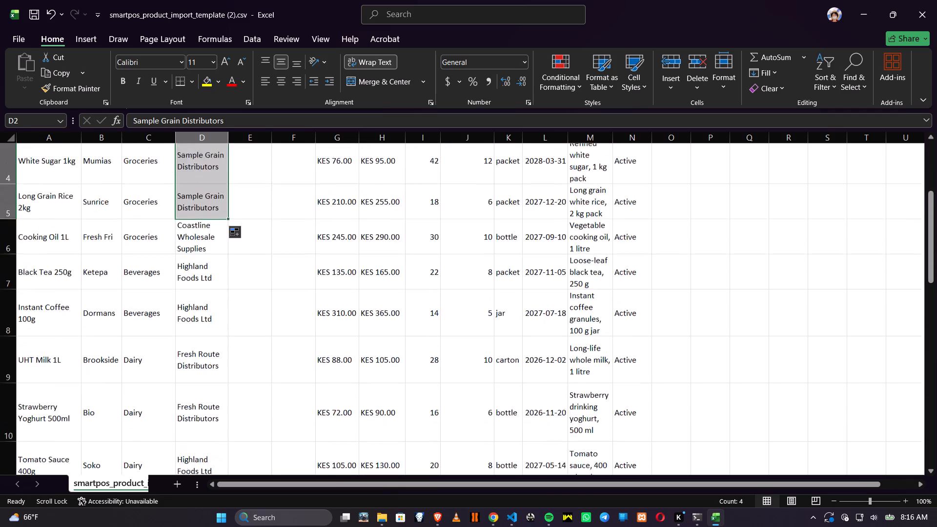
{"action": "scroll", "coordinate": [199, 297], "scroll_direction": "up", "scroll_amount": 1}
{"action": "scroll", "coordinate": [193, 310], "scroll_direction": "down", "scroll_amount": 1}
{"action": "left_click", "coordinate": [192, 243]}
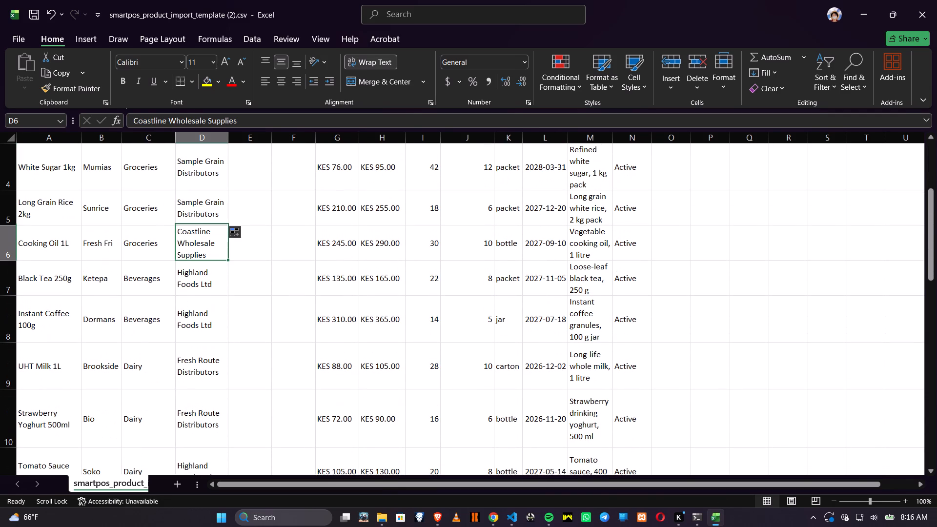
{"action": "left_click_drag", "start_coordinate": [225, 260], "coordinate": [225, 432]}
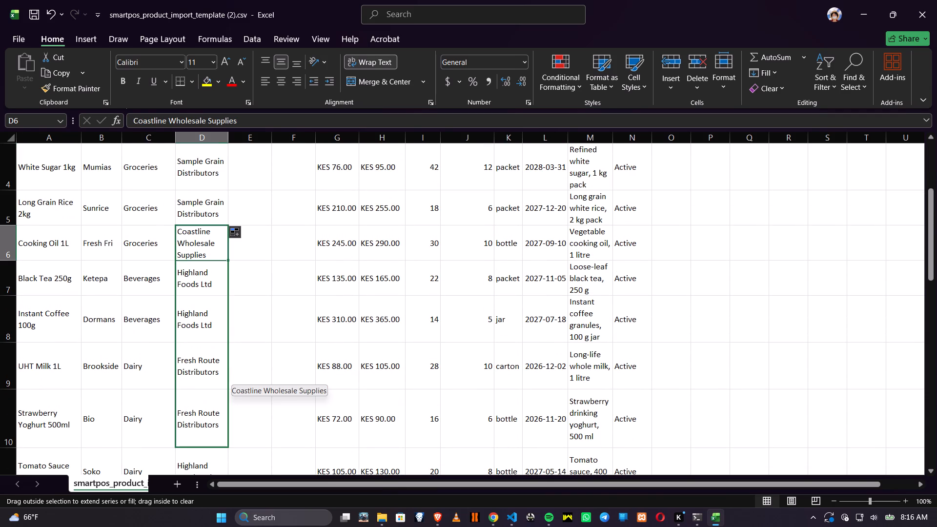
{"action": "left_click_drag", "start_coordinate": [225, 432], "coordinate": [224, 446]}
Fill the supplier Highland Foods Ltd from D11 down through D16.
{"action": "scroll", "coordinate": [197, 342], "scroll_direction": "down", "scroll_amount": 3}
{"action": "scroll", "coordinate": [197, 342], "scroll_direction": "up", "scroll_amount": 1}
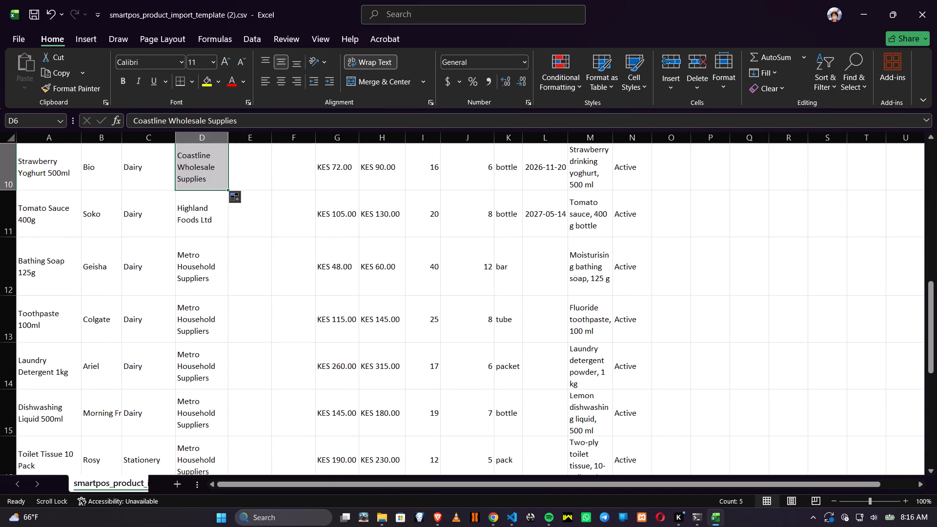
{"action": "left_click", "coordinate": [199, 225]}
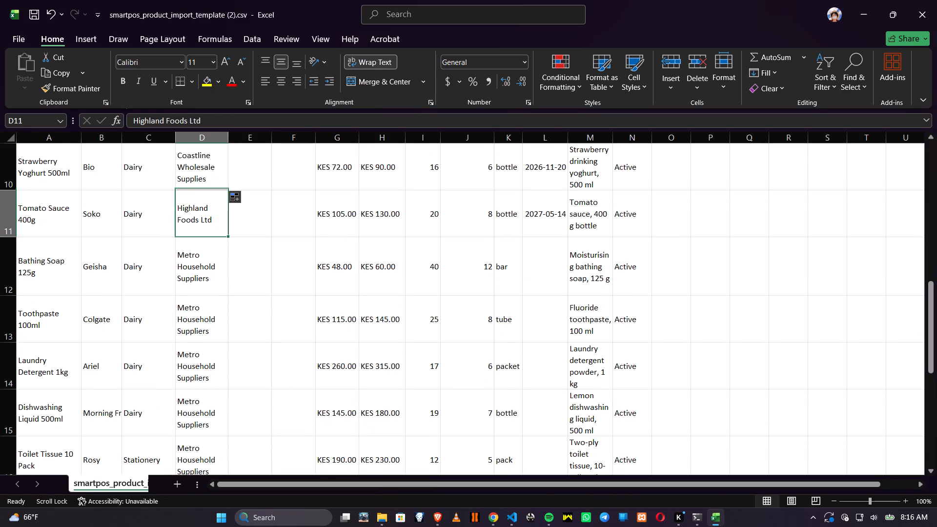
{"action": "left_click_drag", "start_coordinate": [226, 237], "coordinate": [226, 437]}
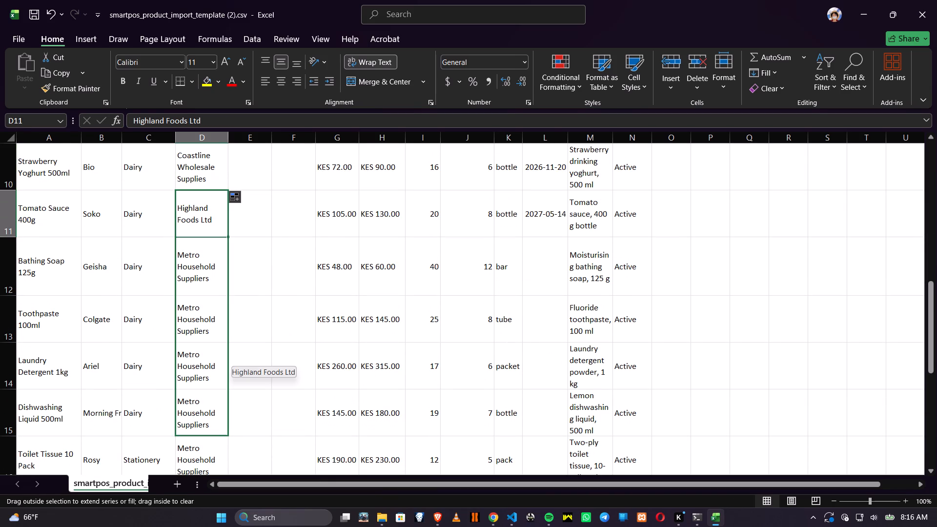
{"action": "left_click_drag", "start_coordinate": [226, 437], "coordinate": [227, 462]}
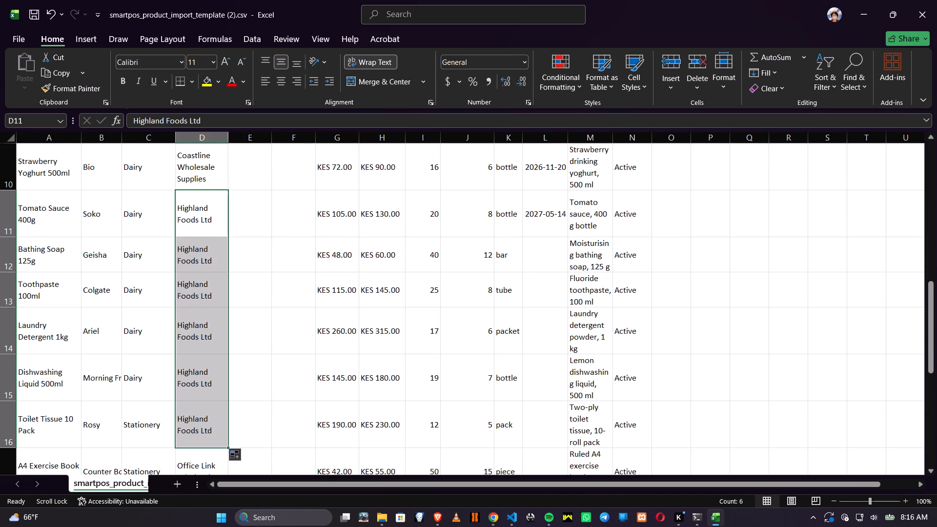
Fill the supplier Office Link Wholesalers from D17 down through D21.
{"action": "scroll", "coordinate": [192, 312], "scroll_direction": "down", "scroll_amount": 3}
{"action": "scroll", "coordinate": [192, 312], "scroll_direction": "up", "scroll_amount": 2}
{"action": "scroll", "coordinate": [187, 313], "scroll_direction": "down", "scroll_amount": 1}
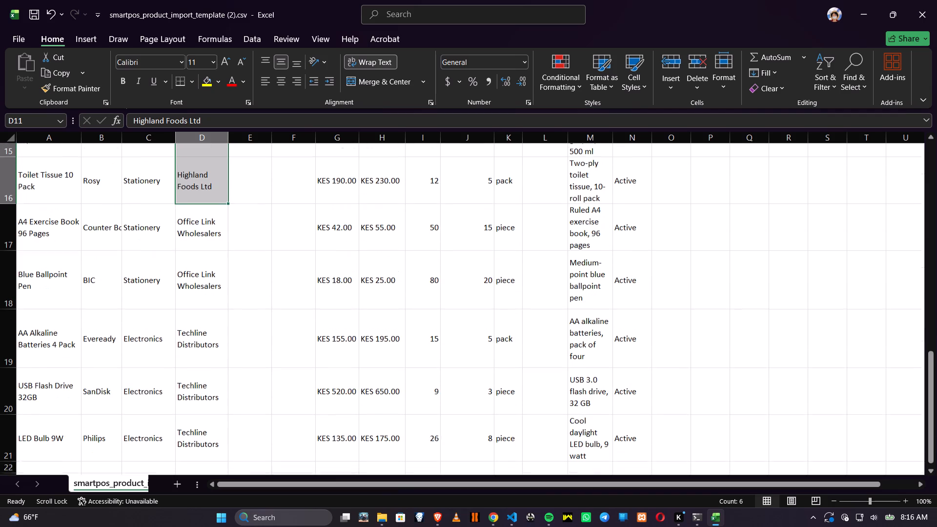
{"action": "left_click", "coordinate": [194, 237]}
{"action": "left_click", "coordinate": [201, 214]}
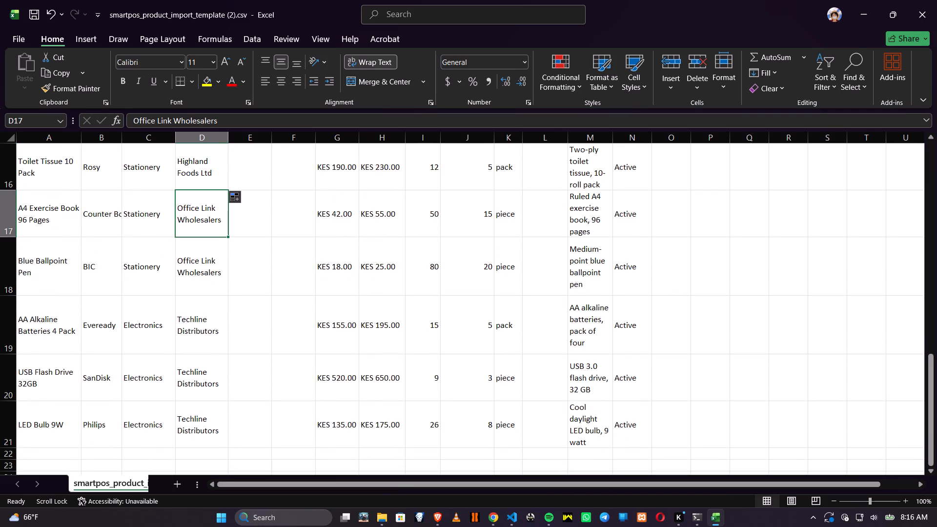
{"action": "left_click_drag", "start_coordinate": [227, 235], "coordinate": [228, 431]}
Copy Office Link Wholesalers from D21 and save it as a new supplier in the POS open in Chrome.
{"action": "left_click", "coordinate": [209, 385]}
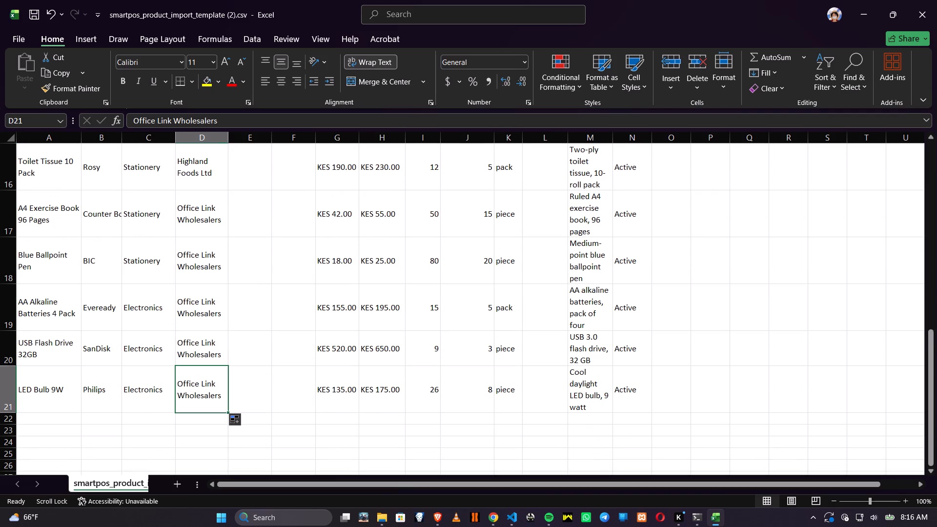
{"action": "key", "text": "ctrl+c"}
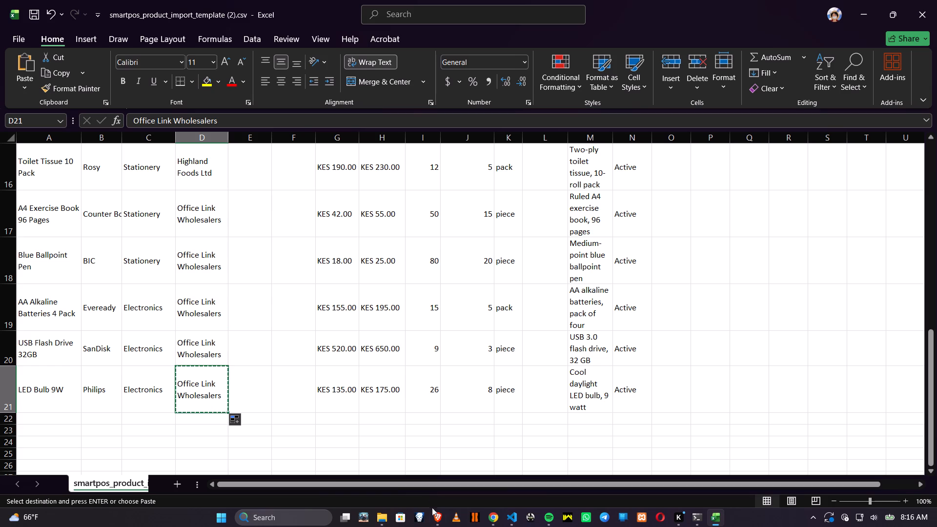
{"action": "left_click", "coordinate": [495, 513]}
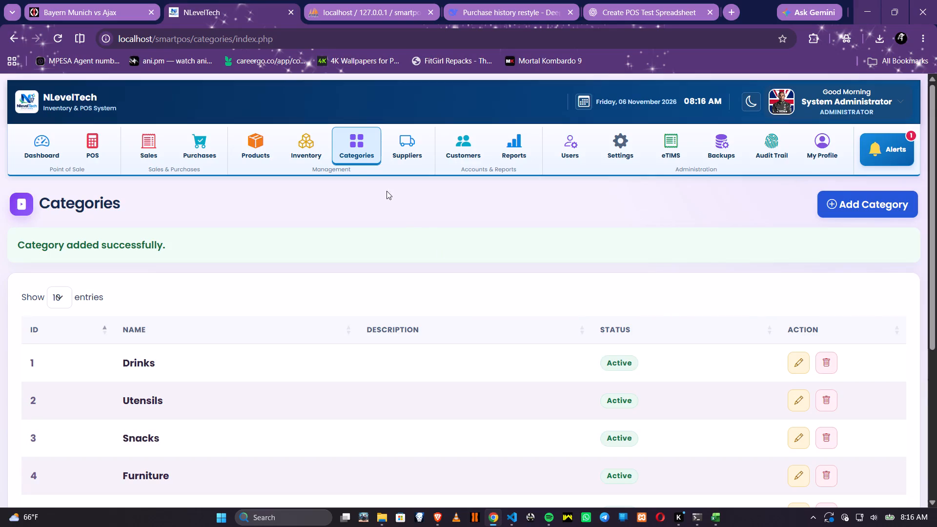
{"action": "left_click", "coordinate": [409, 148]}
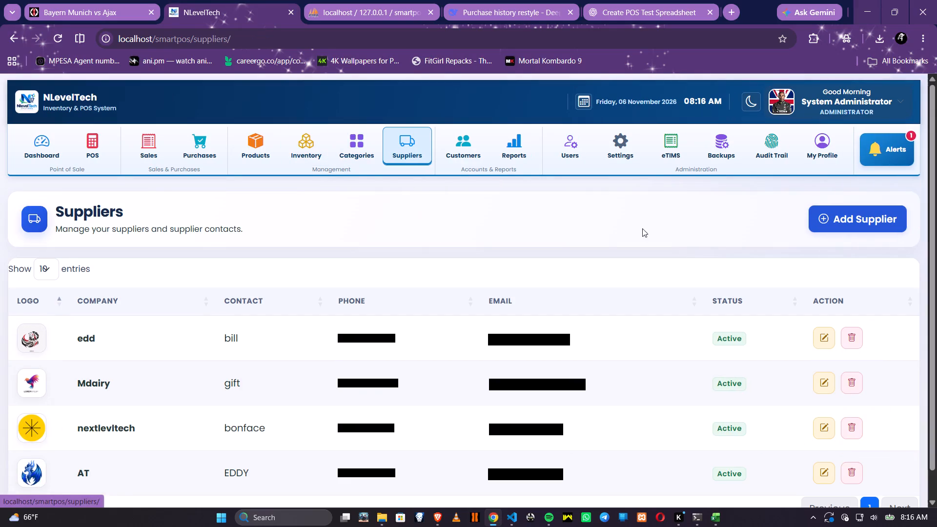
{"action": "left_click", "coordinate": [831, 214]}
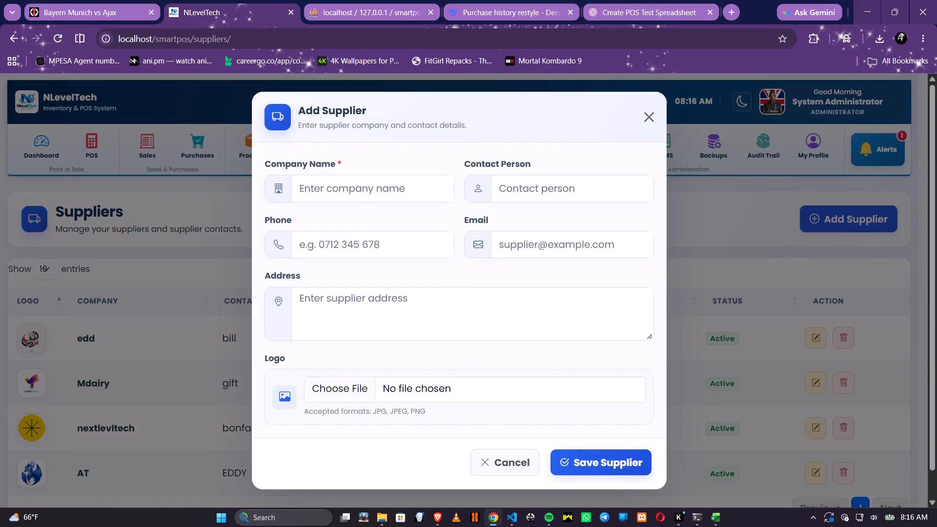
{"action": "left_click", "coordinate": [395, 192]}
{"action": "key", "text": "ctrl+v"}
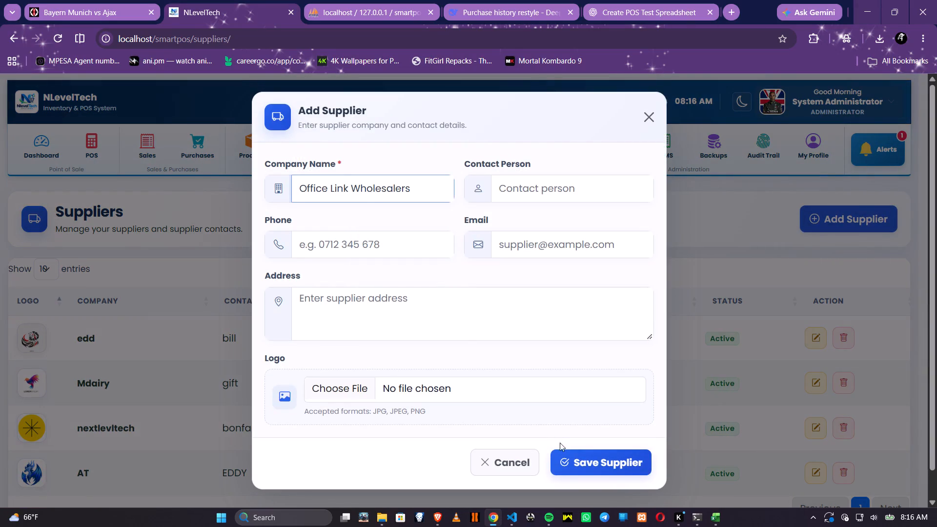
{"action": "left_click", "coordinate": [576, 465]}
Start another POS supplier, copy Highland Foods Ltd from D11 in Excel as its company name, and save it.
{"action": "left_click", "coordinate": [892, 244]}
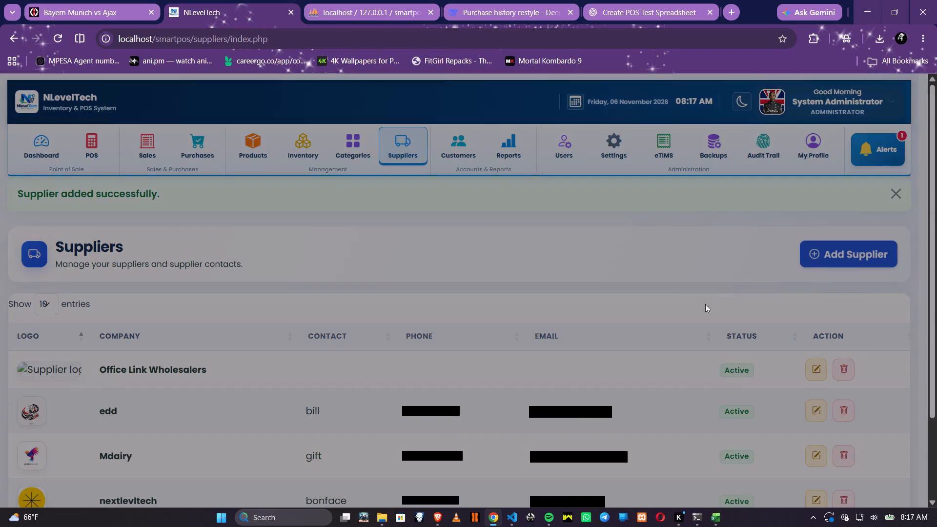
{"action": "left_click", "coordinate": [497, 521]}
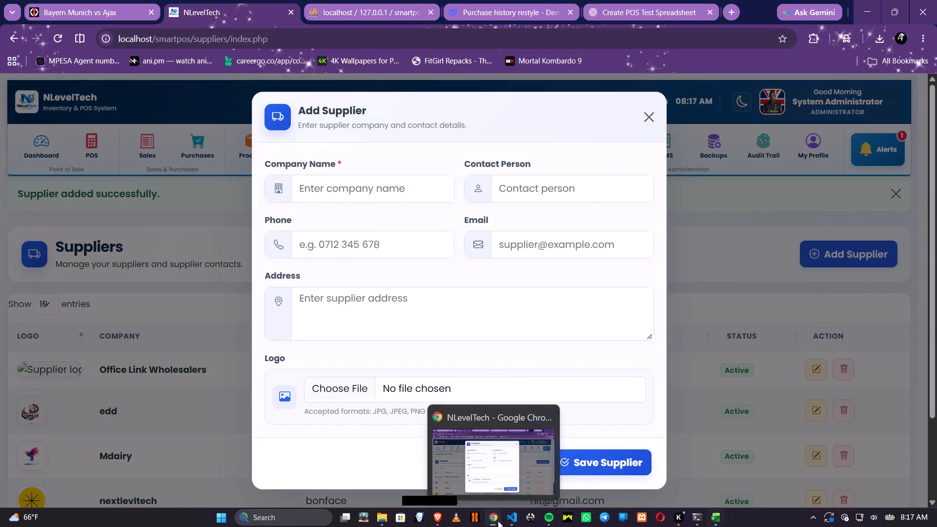
{"action": "scroll", "coordinate": [204, 312], "scroll_direction": "up", "scroll_amount": 4}
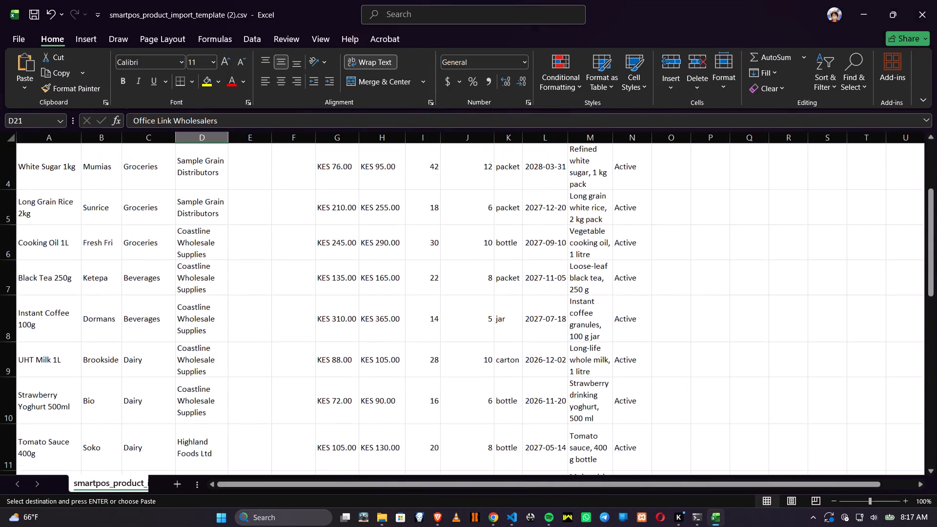
{"action": "scroll", "coordinate": [203, 328], "scroll_direction": "down", "scroll_amount": 1}
{"action": "left_click", "coordinate": [198, 328]}
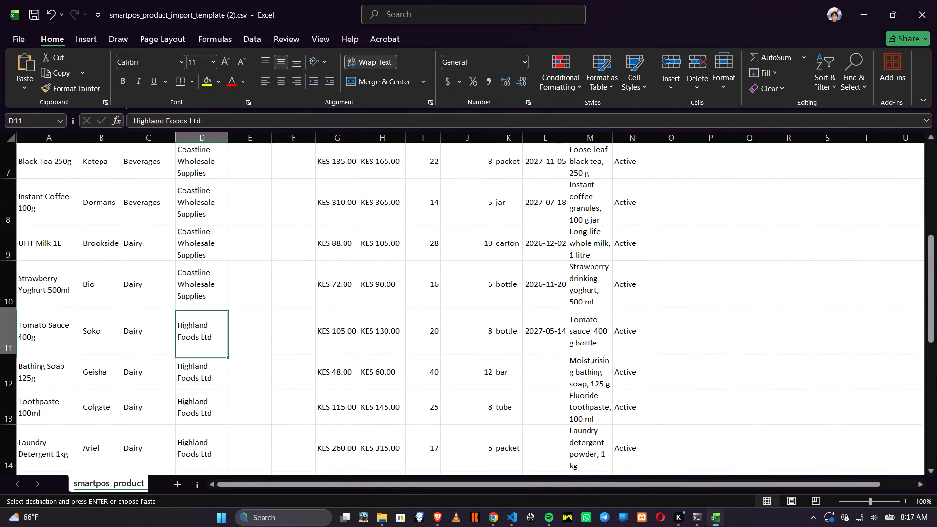
{"action": "key", "text": "ctrl+c"}
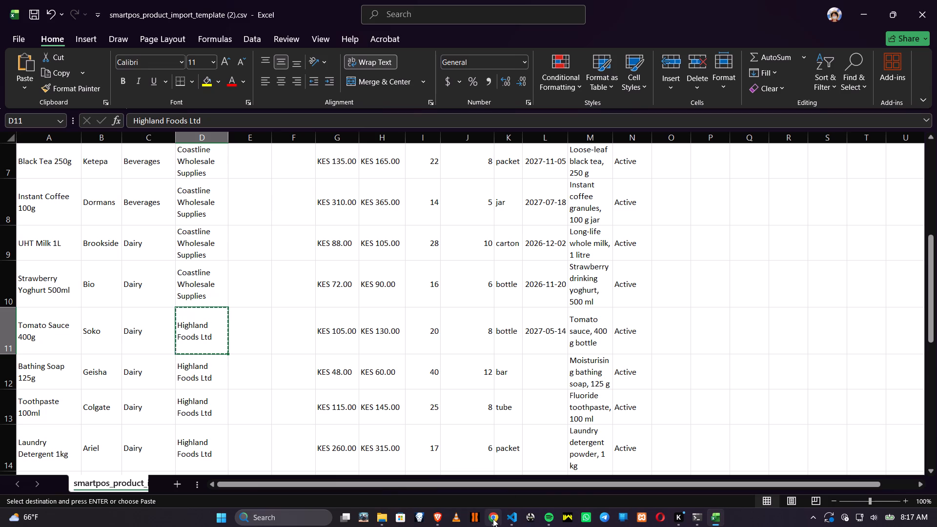
{"action": "left_click", "coordinate": [493, 519]}
{"action": "left_click", "coordinate": [405, 188]}
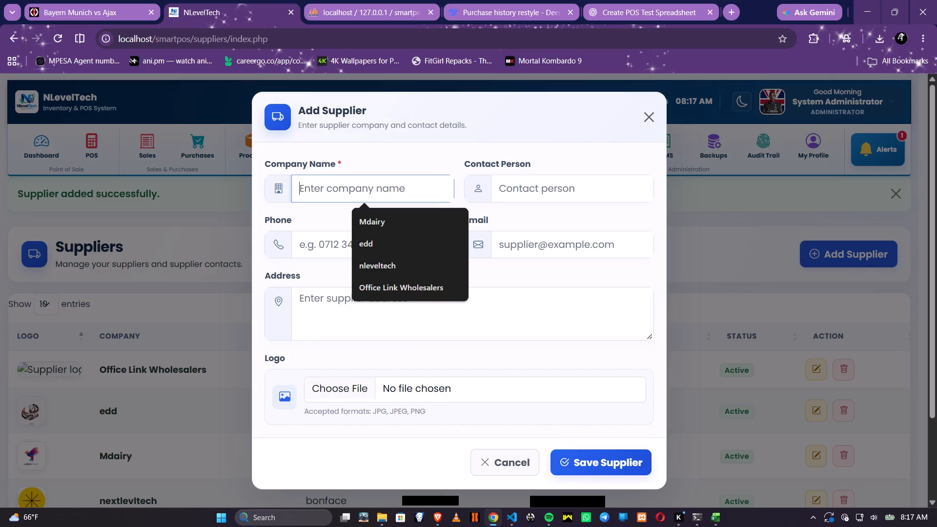
{"action": "key", "text": "ctrl+v"}
{"action": "left_click", "coordinate": [589, 470]}
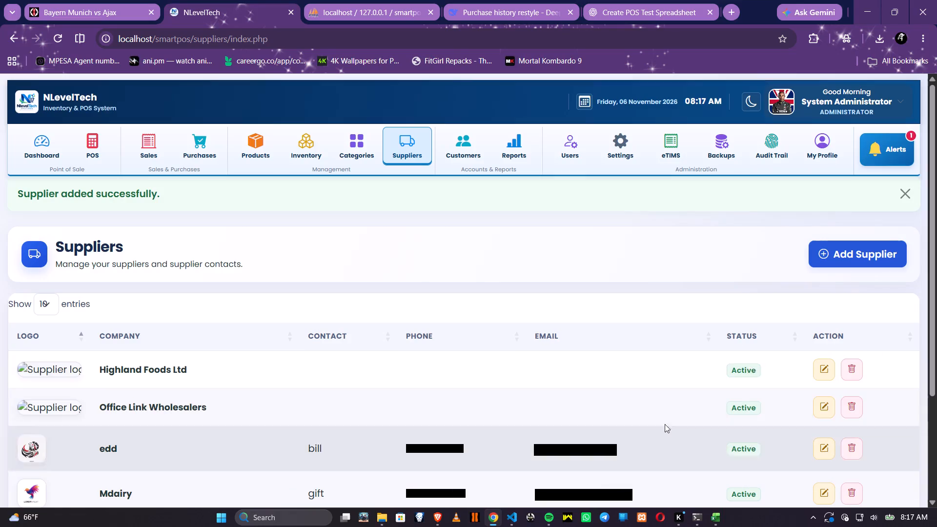
Start another POS supplier, copy Coastline Wholesale Supplies from D8 in Excel as its company name, and save it.
{"action": "left_click", "coordinate": [850, 256]}
{"action": "left_click", "coordinate": [494, 523]}
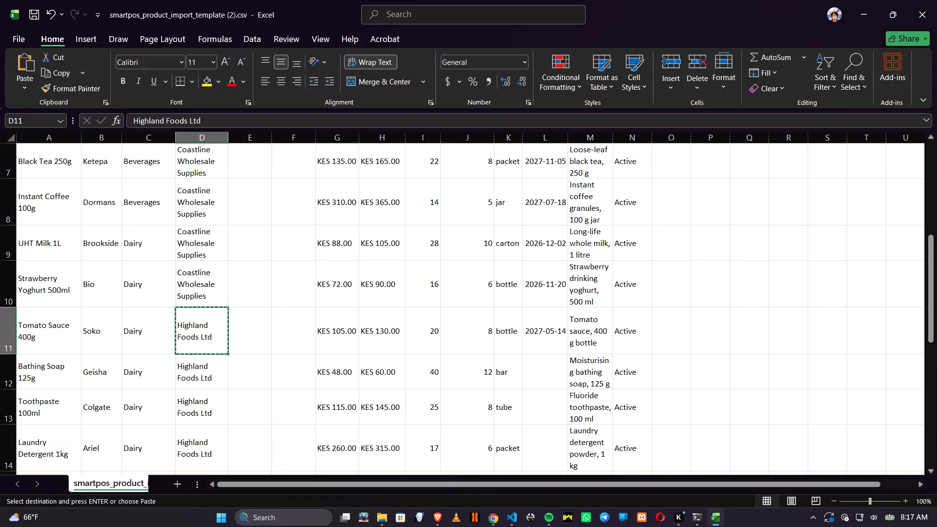
{"action": "scroll", "coordinate": [214, 333], "scroll_direction": "up", "scroll_amount": 1}
{"action": "left_click", "coordinate": [200, 334]}
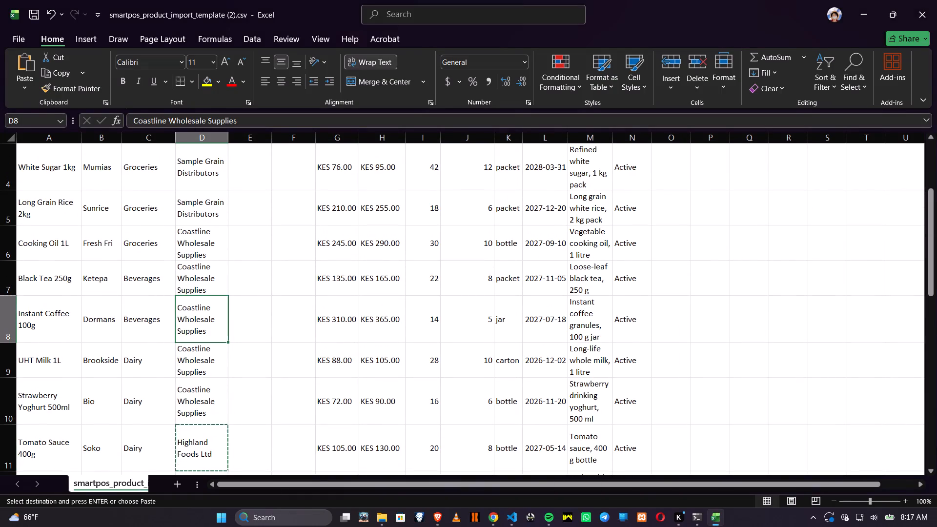
{"action": "key", "text": "ctrl+c"}
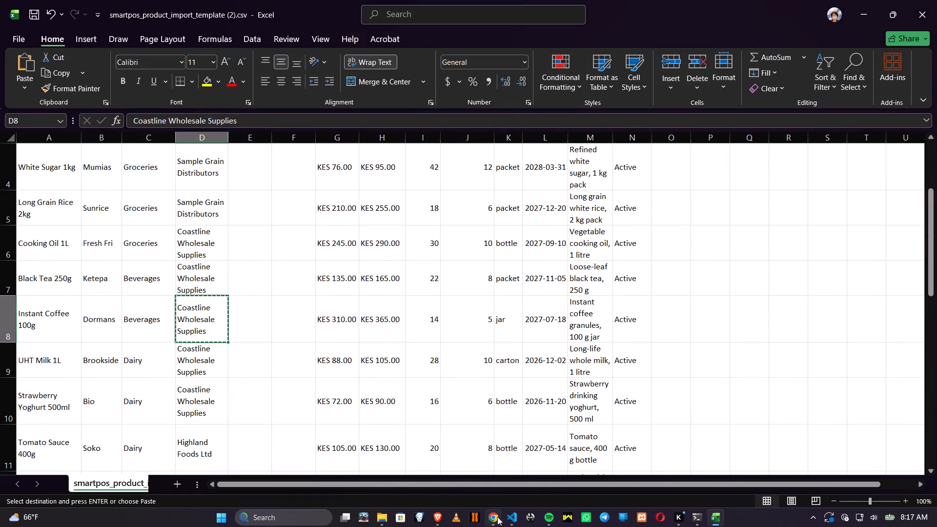
{"action": "left_click", "coordinate": [496, 518]}
{"action": "left_click", "coordinate": [353, 186]}
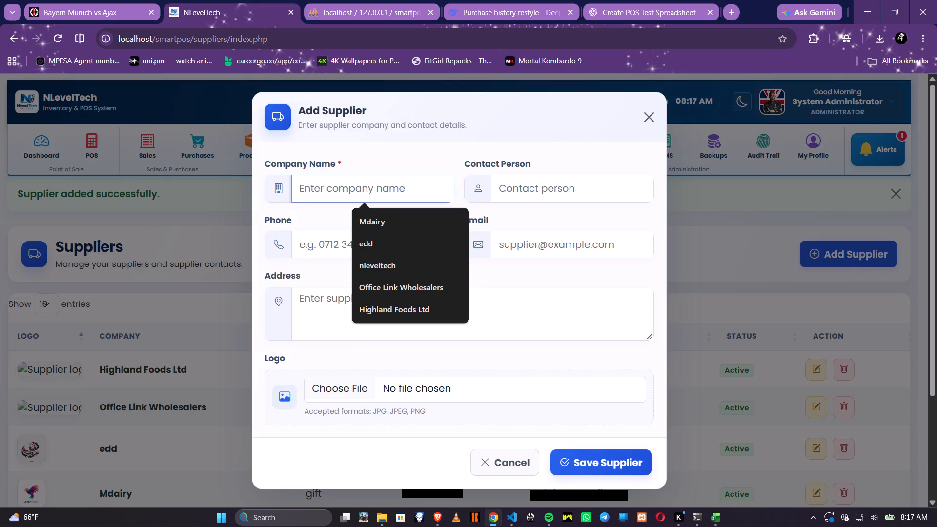
{"action": "key", "text": "ctrl+v"}
{"action": "left_click", "coordinate": [570, 462]}
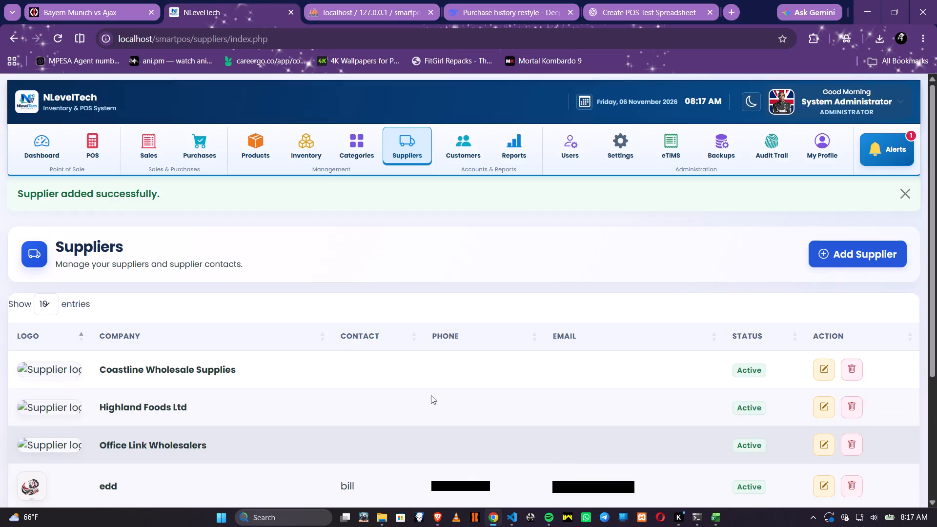
Start another POS supplier, copy Sample Grain Distributors from D3 in Excel as its company name, and save it.
{"action": "left_click", "coordinate": [828, 246]}
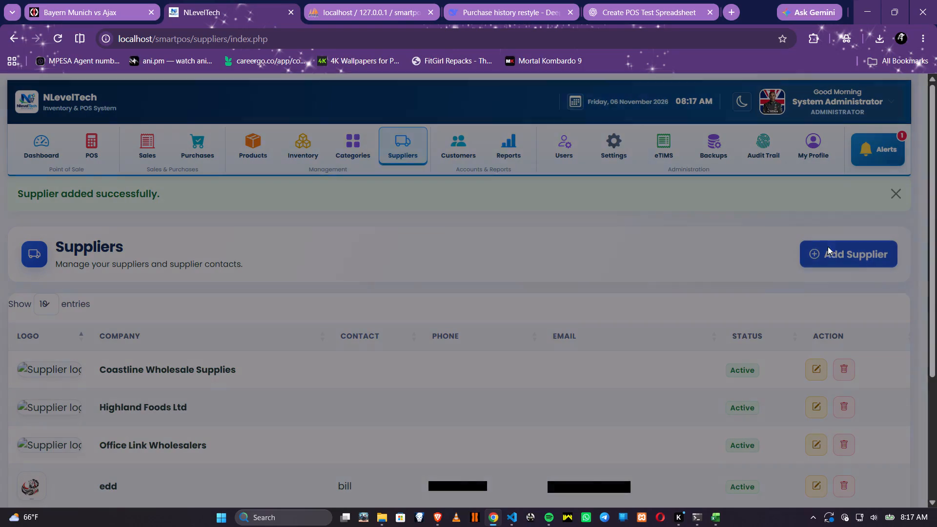
{"action": "left_click", "coordinate": [499, 522]}
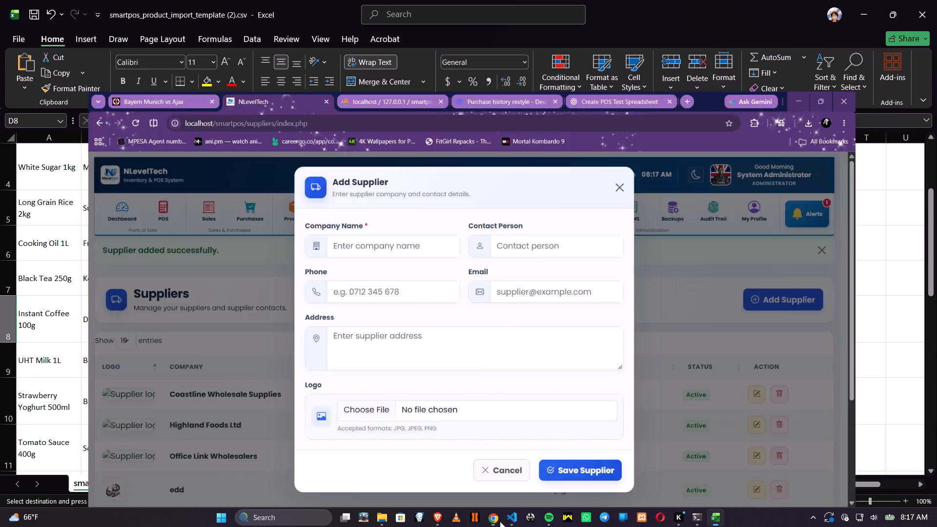
{"action": "scroll", "coordinate": [214, 332], "scroll_direction": "up", "scroll_amount": 4}
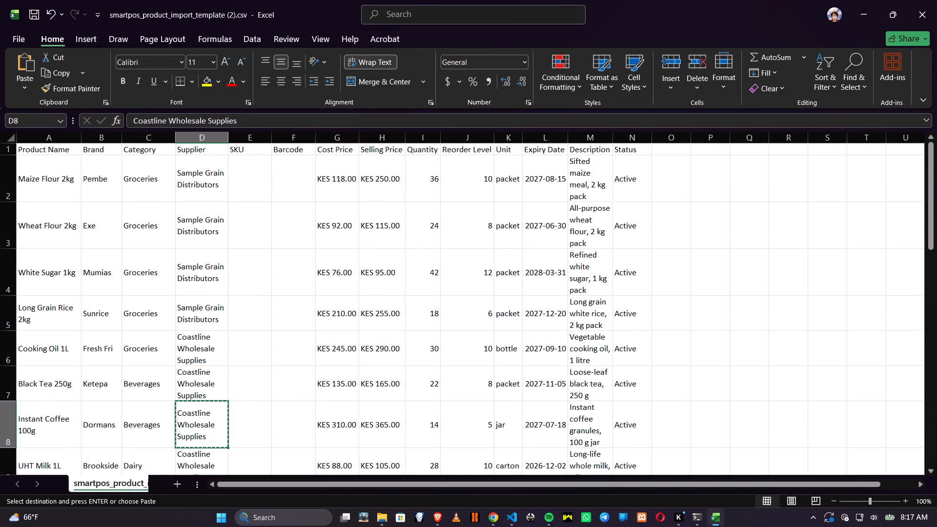
{"action": "left_click", "coordinate": [198, 218]}
{"action": "key", "text": "ctrl+c"}
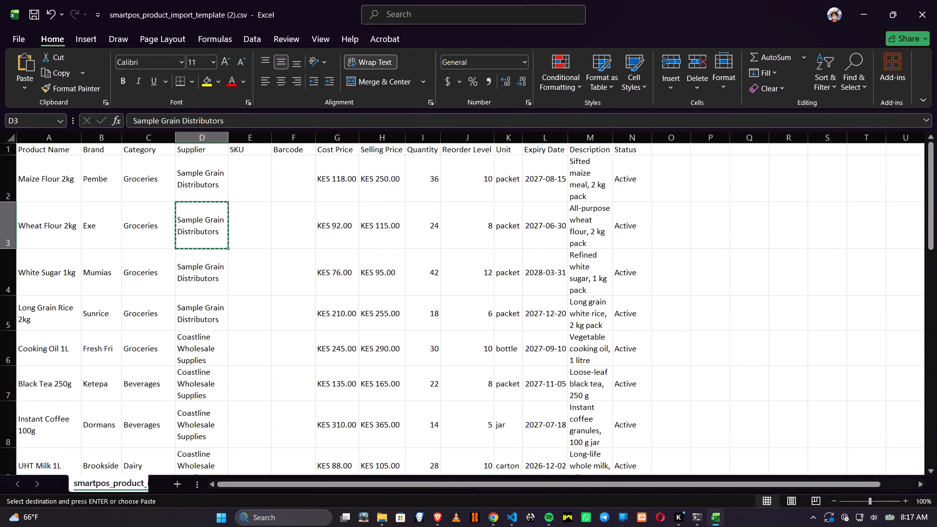
{"action": "left_click", "coordinate": [492, 524]}
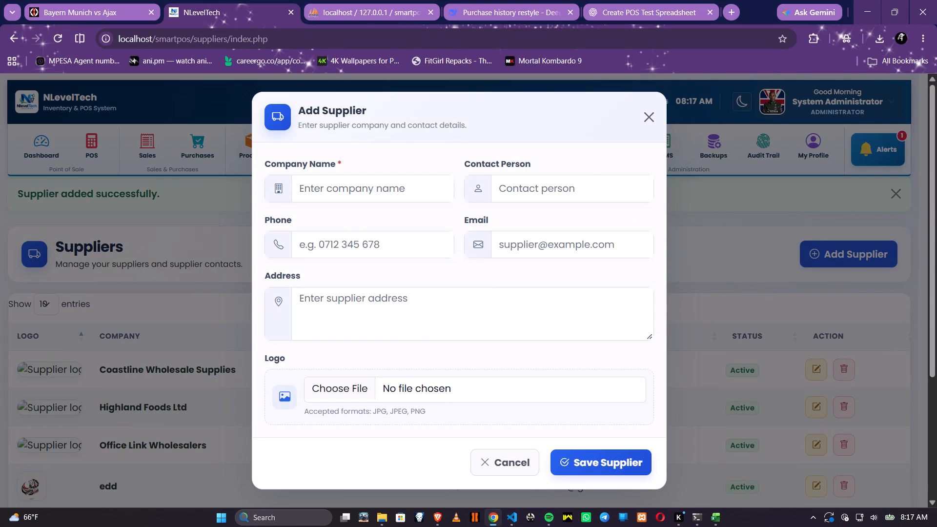
{"action": "left_click", "coordinate": [346, 192]}
{"action": "key", "text": "ctrl+v"}
{"action": "left_click", "coordinate": [597, 485]}
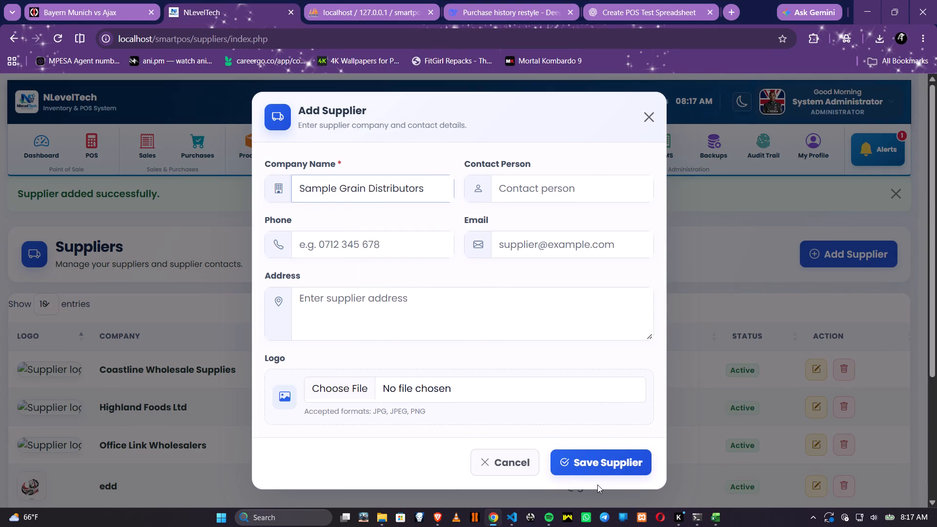
{"action": "left_click", "coordinate": [603, 461]}
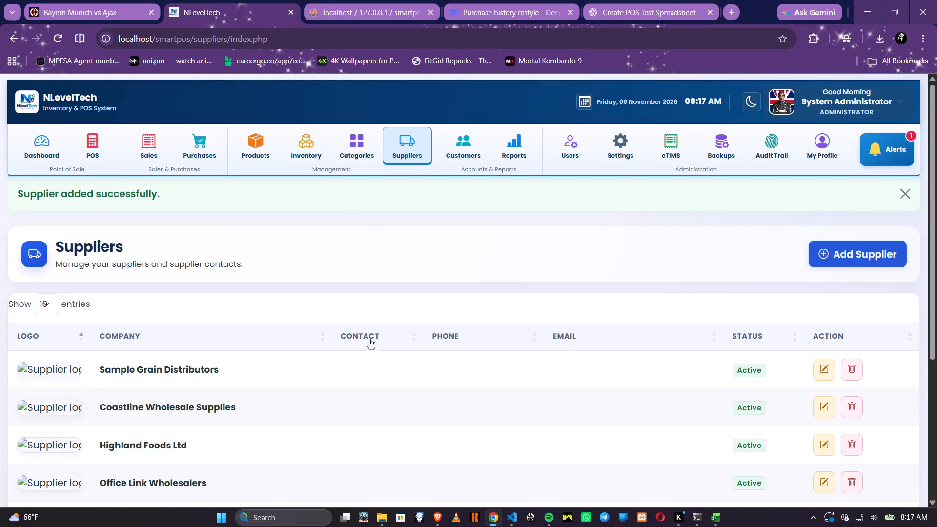
Switch to Excel and review the product rows of the import template, checking their categories and suppliers.
{"action": "left_click", "coordinate": [489, 522]}
{"action": "scroll", "coordinate": [400, 334], "scroll_direction": "up", "scroll_amount": 3}
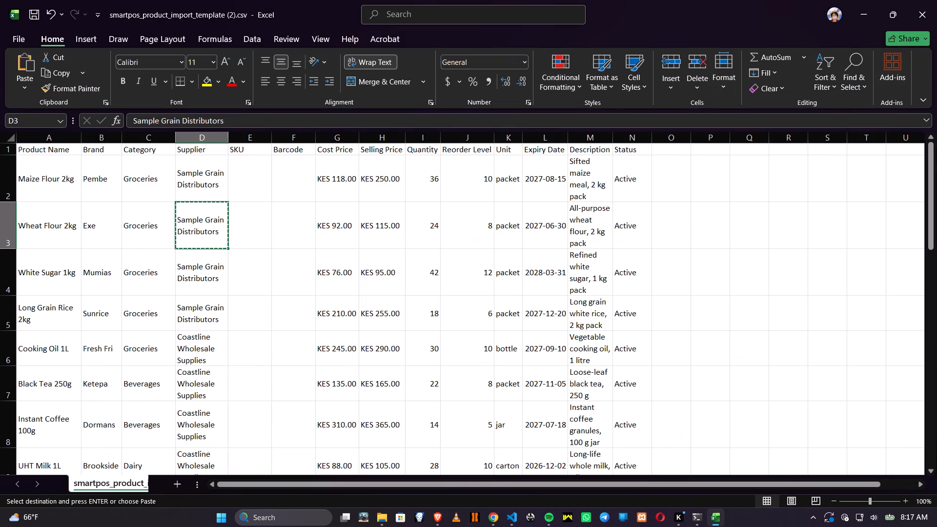
{"action": "scroll", "coordinate": [400, 334], "scroll_direction": "up", "scroll_amount": 4}
{"action": "scroll", "coordinate": [428, 180], "scroll_direction": "down", "scroll_amount": 1}
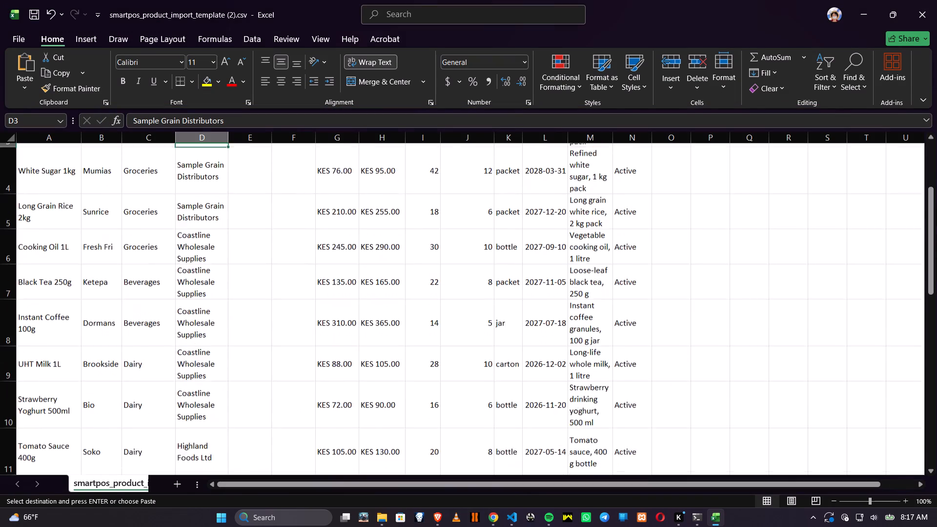
{"action": "scroll", "coordinate": [428, 180], "scroll_direction": "down", "scroll_amount": 5}
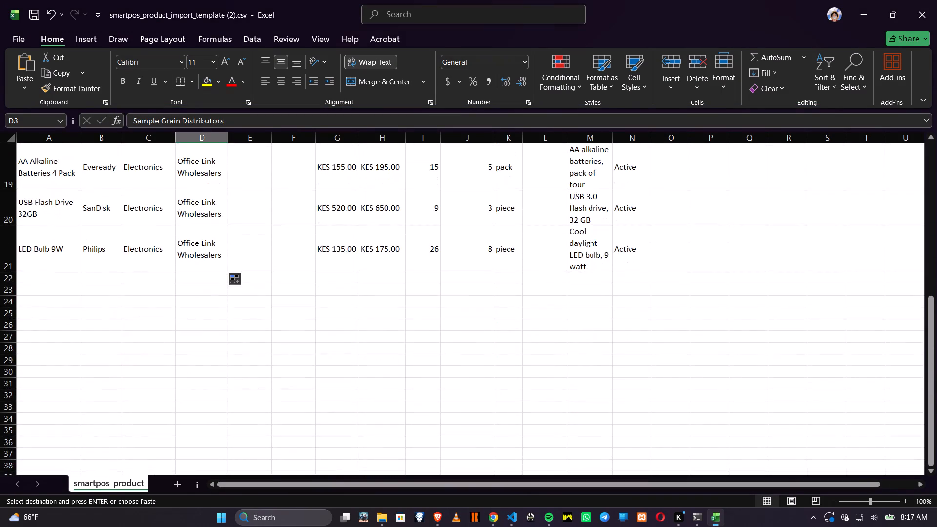
{"action": "scroll", "coordinate": [428, 180], "scroll_direction": "up", "scroll_amount": 6}
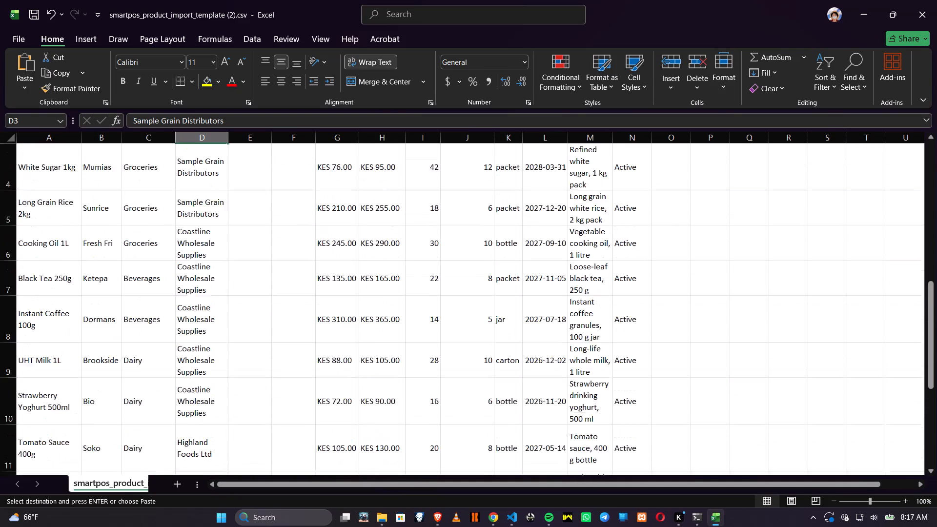
{"action": "scroll", "coordinate": [428, 180], "scroll_direction": "up", "scroll_amount": 3}
{"action": "scroll", "coordinate": [428, 180], "scroll_direction": "down", "scroll_amount": 4}
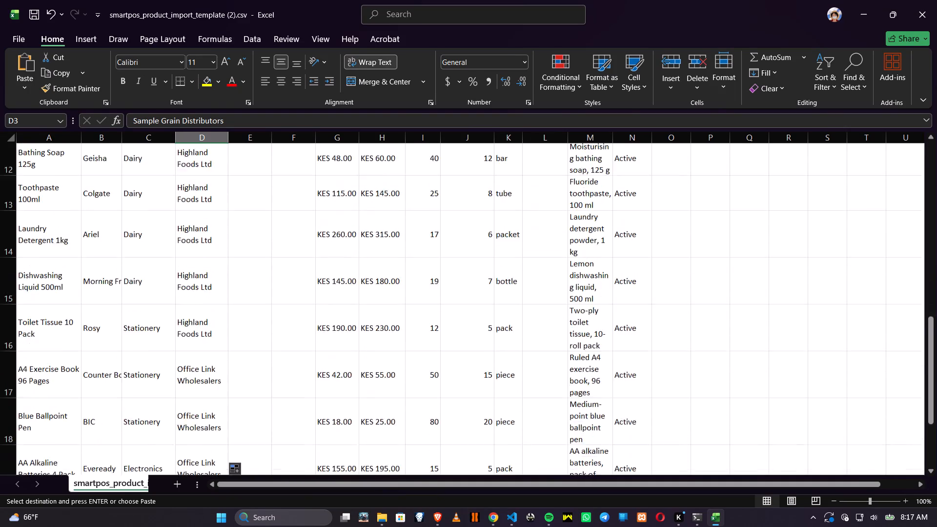
{"action": "scroll", "coordinate": [428, 180], "scroll_direction": "down", "scroll_amount": 4}
{"action": "scroll", "coordinate": [428, 180], "scroll_direction": "up", "scroll_amount": 6}
Save the product import template in its existing CSV file.
{"action": "left_click", "coordinate": [15, 48]}
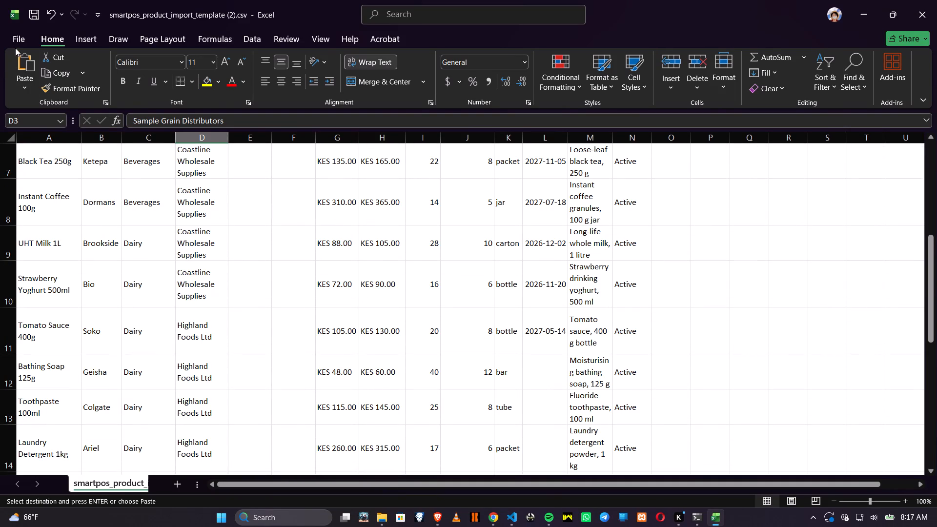
{"action": "left_click", "coordinate": [15, 43]}
{"action": "left_click", "coordinate": [33, 178]}
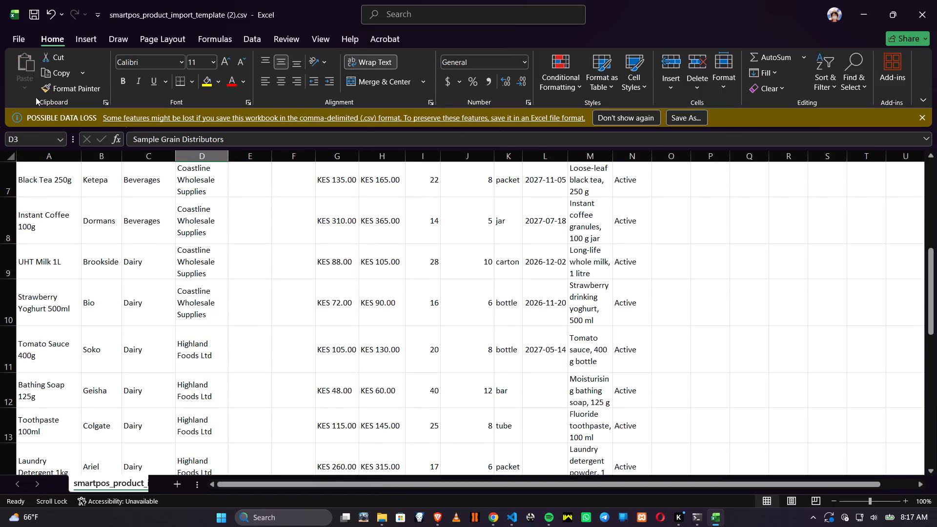
Save a copy of the import template to the Desktop as smartpos_product_import_template (2).csv in CSV UTF-8 format and close Excel.
{"action": "left_click", "coordinate": [10, 41]}
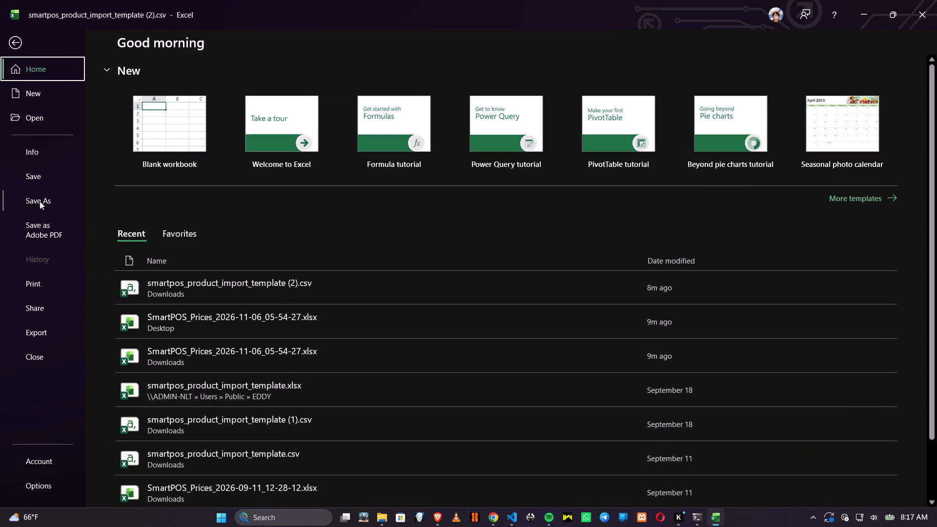
{"action": "left_click", "coordinate": [40, 198]}
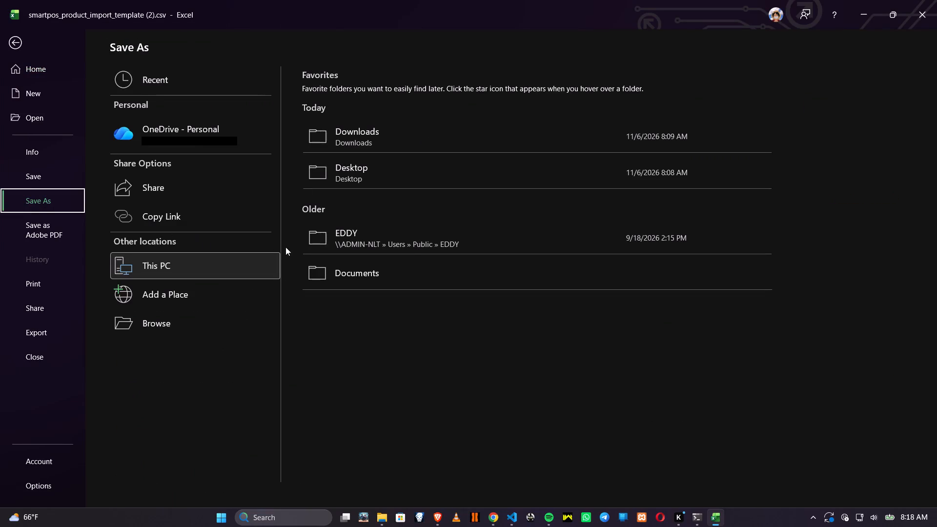
{"action": "left_click", "coordinate": [340, 178]}
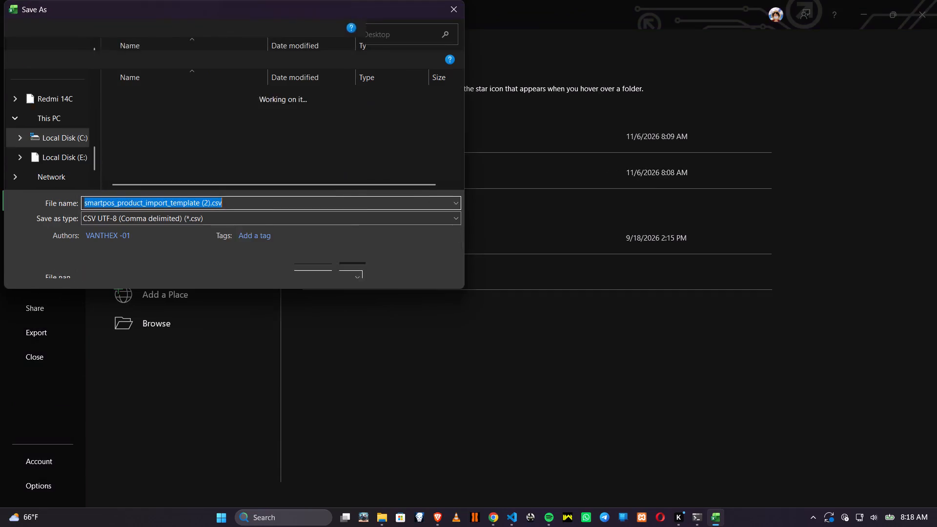
{"action": "left_click", "coordinate": [357, 271]}
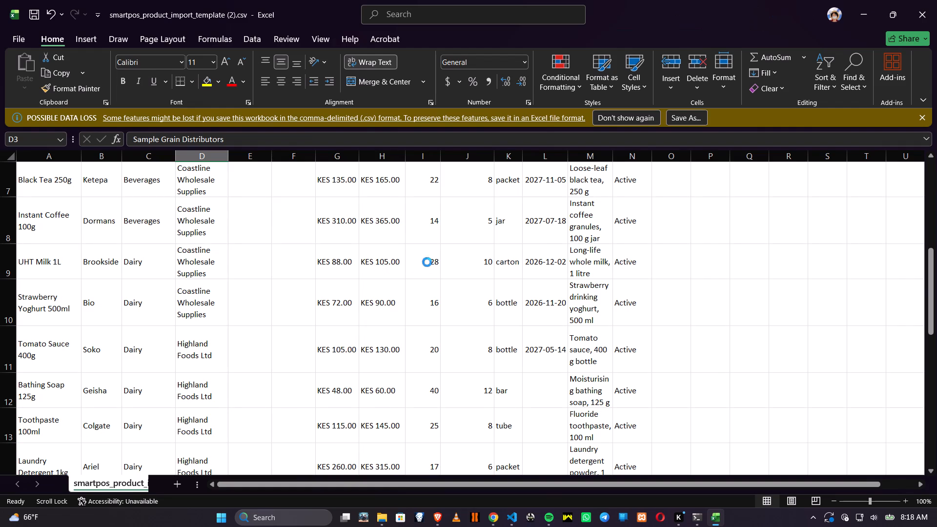
{"action": "left_click", "coordinate": [918, 19]}
In Chrome, open the SmartPOS product import page, choose smartpos_product_import_template (2).csv from the Desktop, and upload it for validation.
{"action": "left_click", "coordinate": [500, 516]}
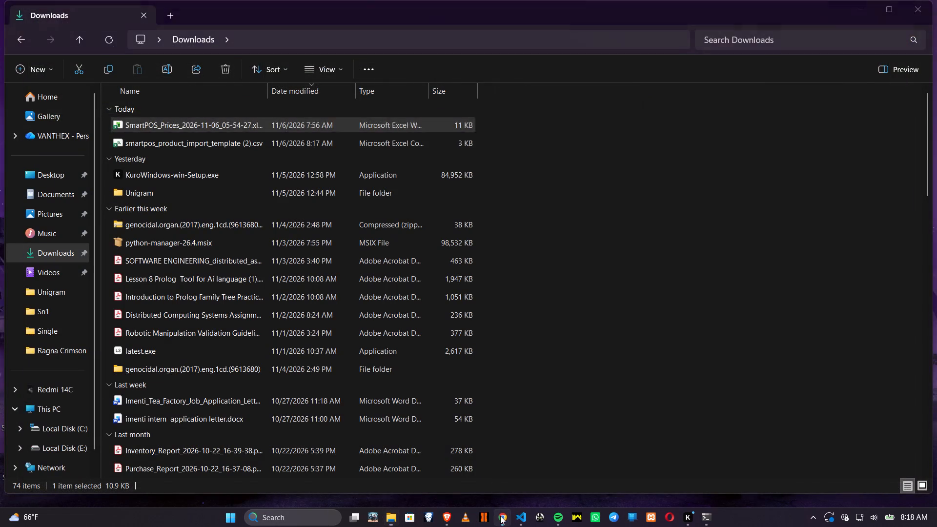
{"action": "left_click", "coordinate": [251, 151]}
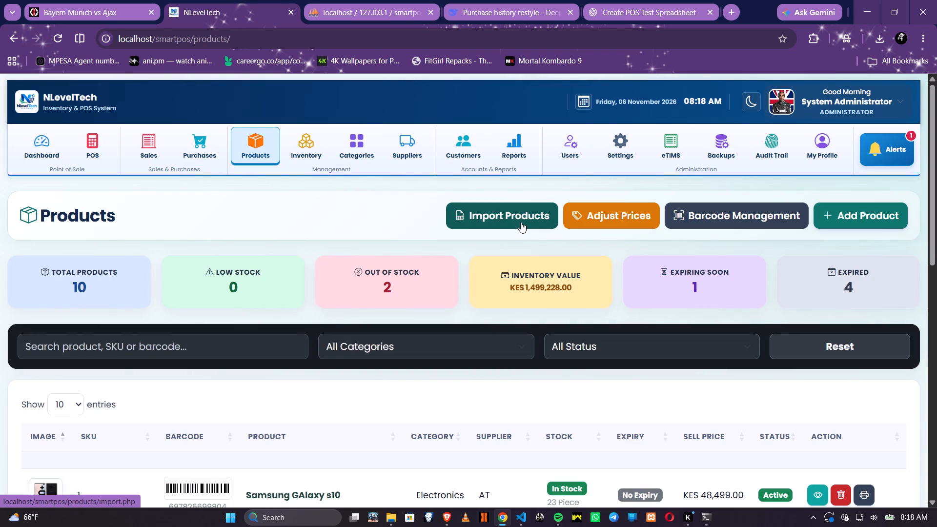
{"action": "left_click", "coordinate": [521, 222]}
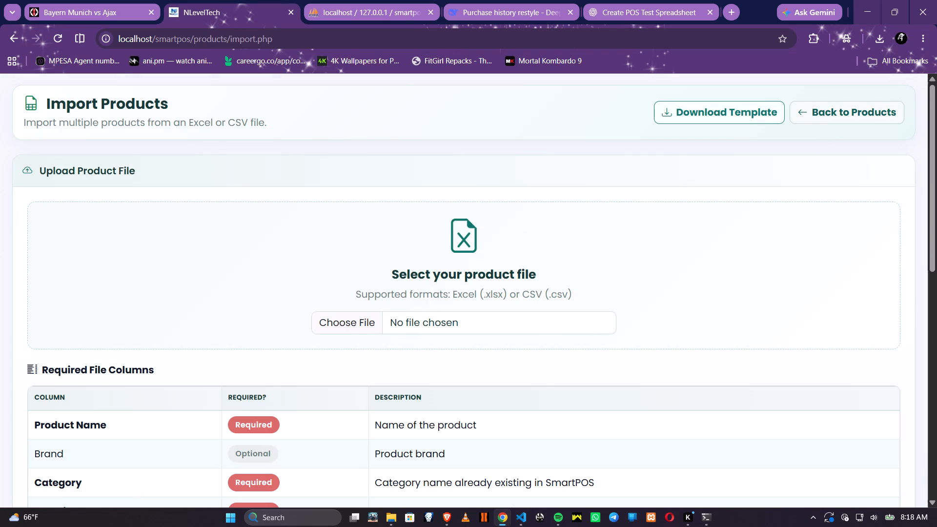
{"action": "left_click", "coordinate": [335, 329]}
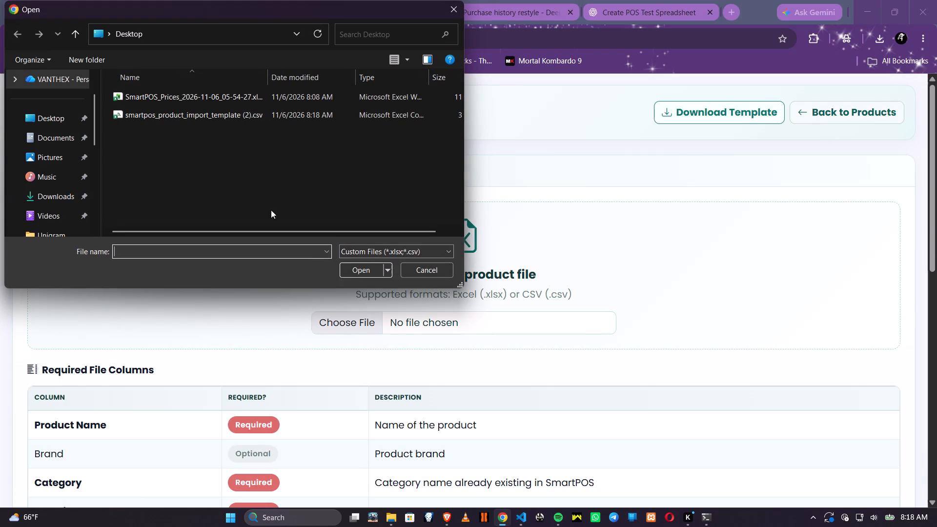
{"action": "double_click", "coordinate": [212, 120]}
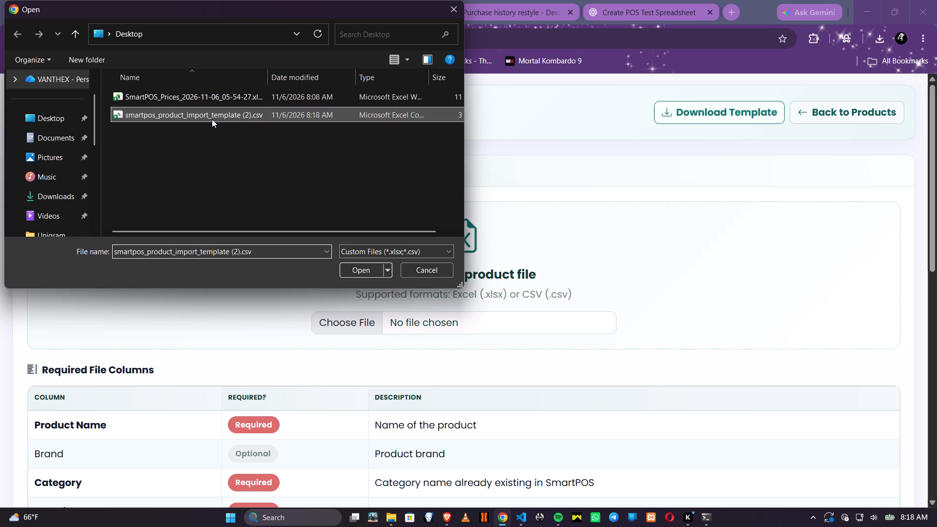
{"action": "scroll", "coordinate": [337, 223], "scroll_direction": "down", "scroll_amount": 12}
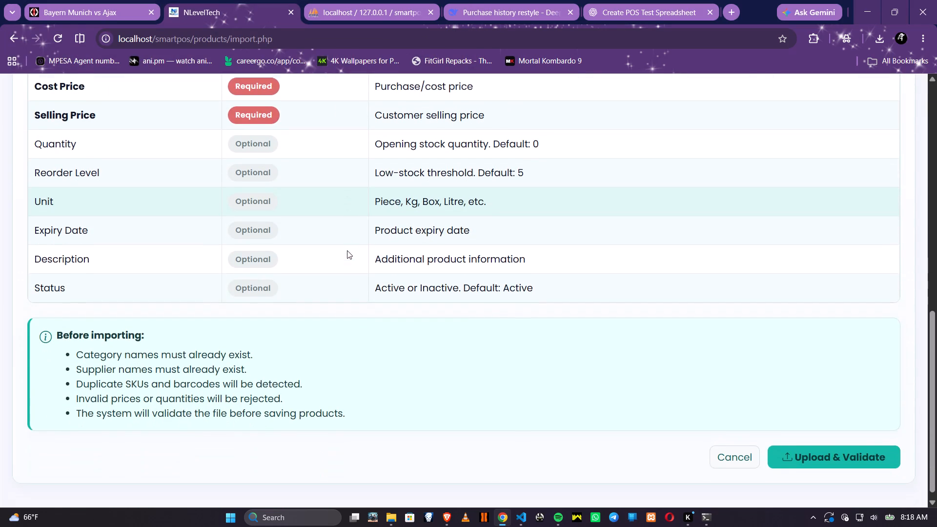
{"action": "scroll", "coordinate": [347, 250], "scroll_direction": "down", "scroll_amount": 1}
{"action": "left_click", "coordinate": [855, 444]}
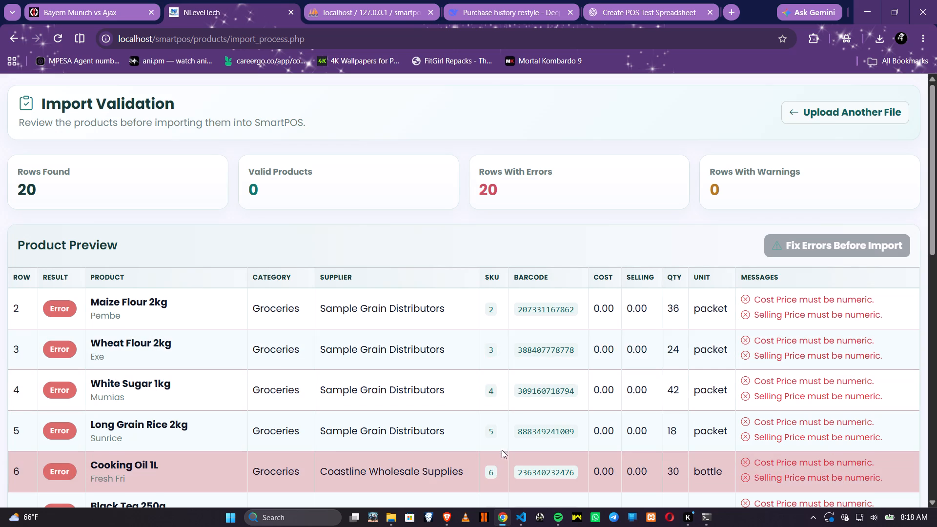
Examine the import validation messages for the product rows and return to the file upload page.
{"action": "scroll", "coordinate": [519, 375], "scroll_direction": "down", "scroll_amount": 12}
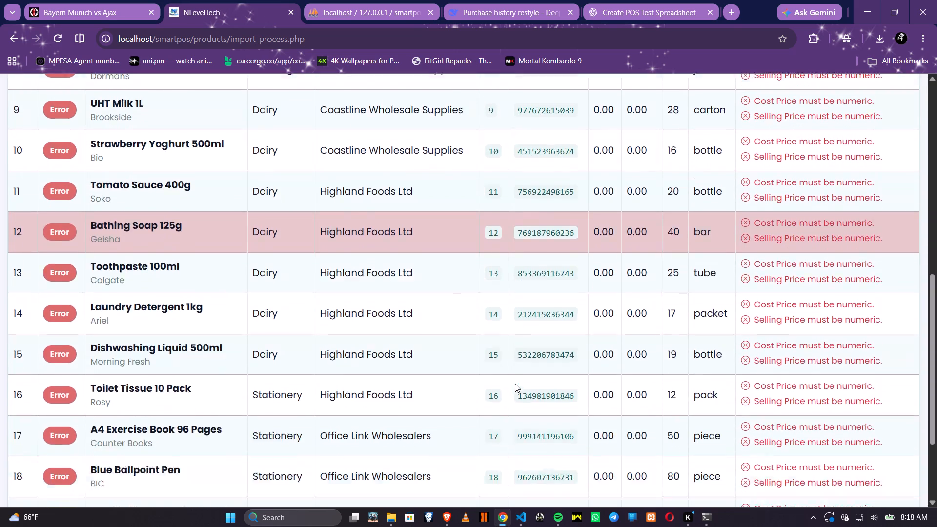
{"action": "scroll", "coordinate": [515, 384], "scroll_direction": "down", "scroll_amount": 10}
{"action": "scroll", "coordinate": [514, 385], "scroll_direction": "up", "scroll_amount": 20}
{"action": "scroll", "coordinate": [514, 385], "scroll_direction": "up", "scroll_amount": 1}
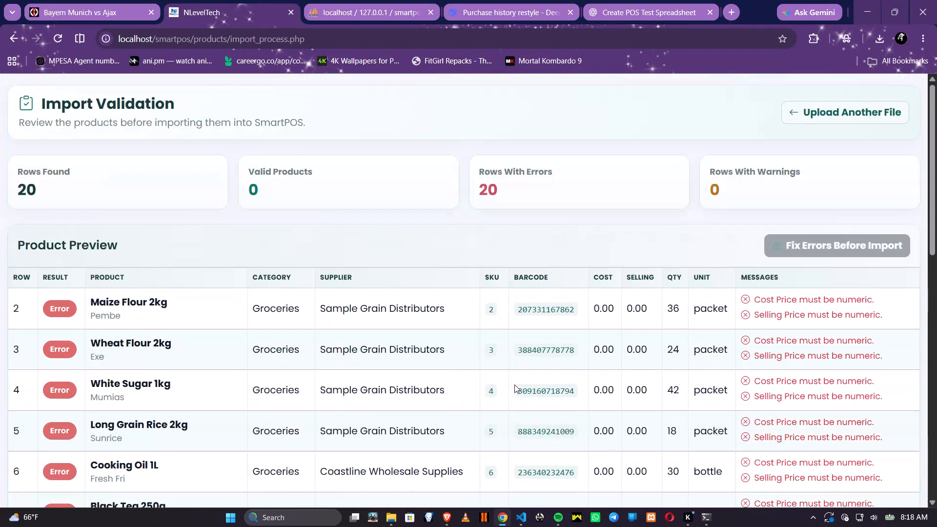
{"action": "left_click", "coordinate": [826, 114]}
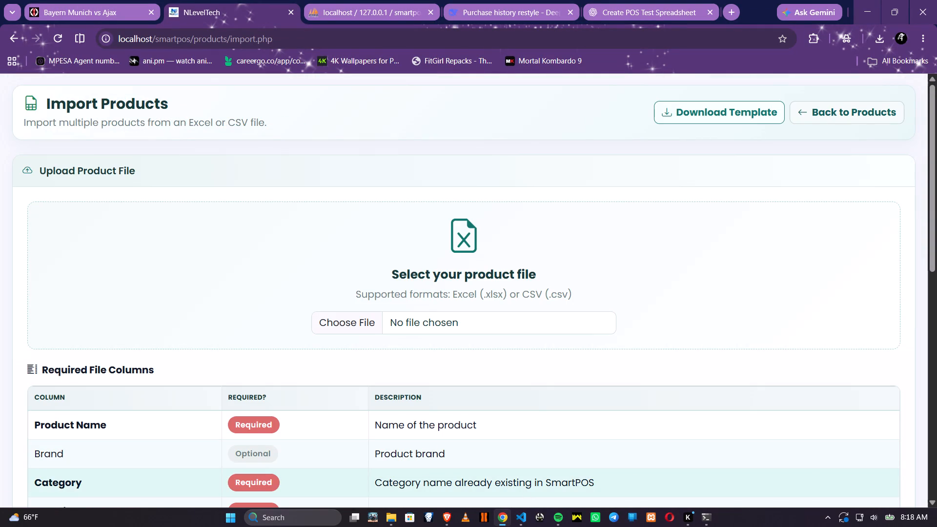
Open the Desktop copy of smartpos_product_import_template (2).csv in Excel and close the document recovery list, keeping its files.
{"action": "left_click", "coordinate": [389, 516]}
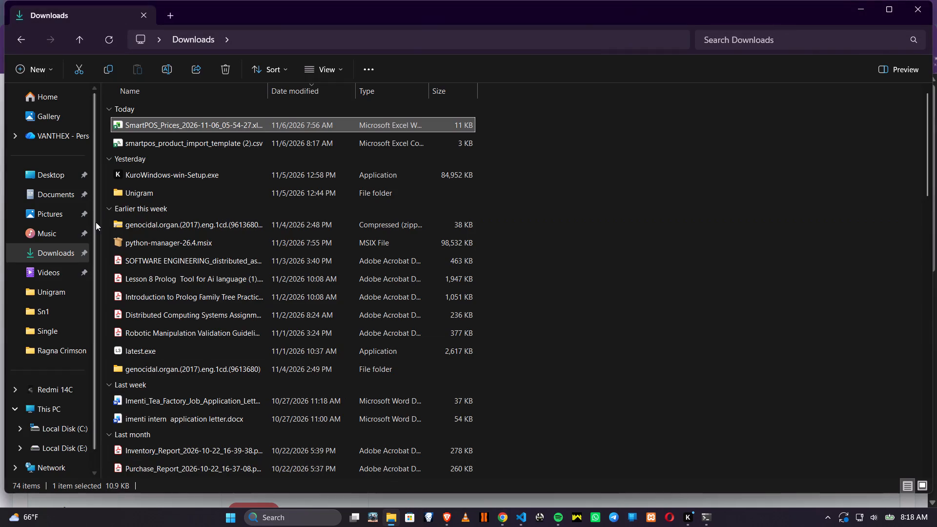
{"action": "left_click", "coordinate": [44, 177]}
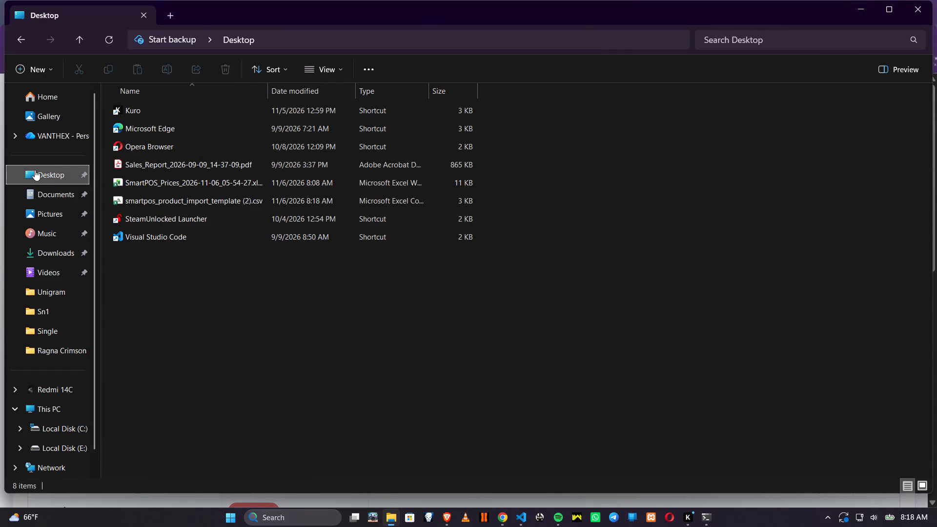
{"action": "double_click", "coordinate": [155, 200]}
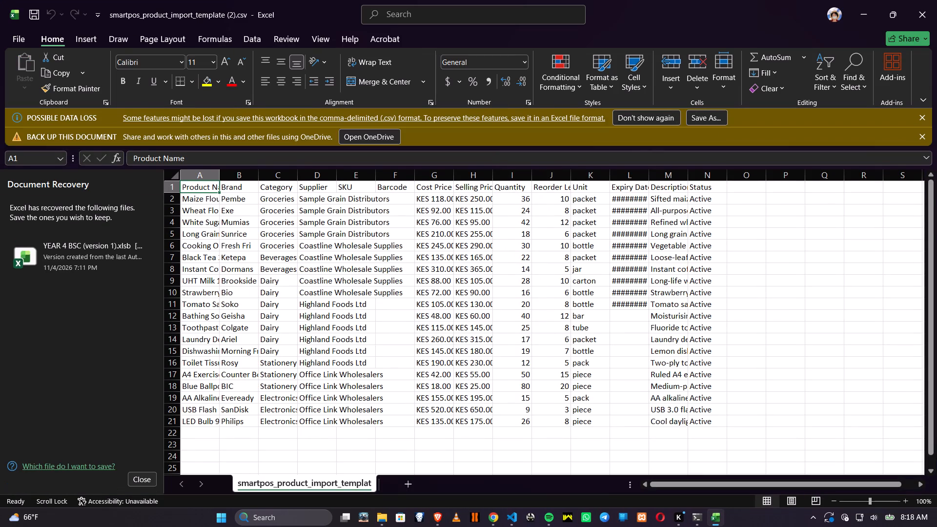
{"action": "left_click", "coordinate": [146, 478]}
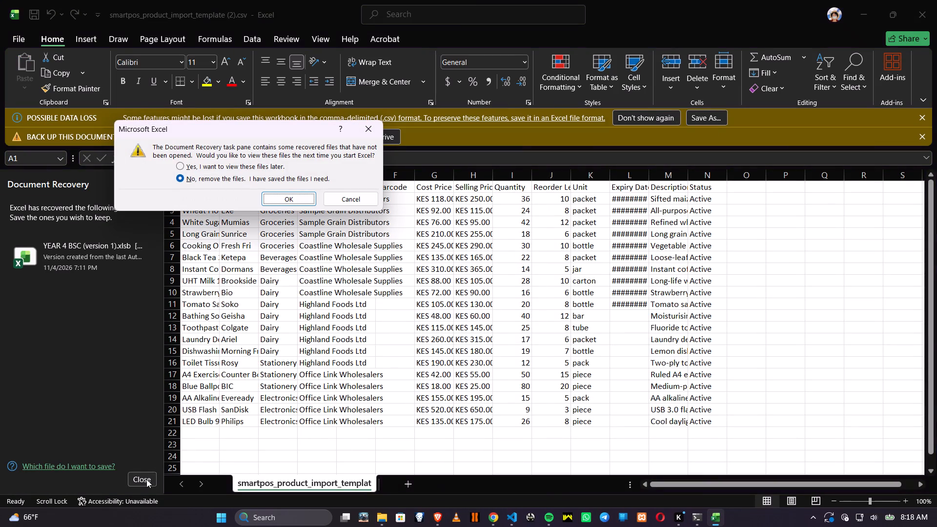
{"action": "left_click", "coordinate": [180, 163]}
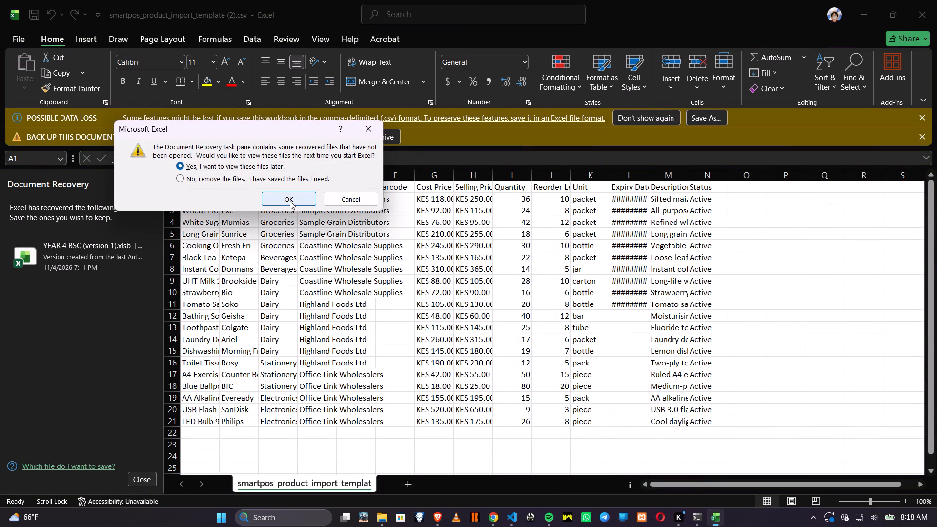
{"action": "left_click", "coordinate": [290, 201]}
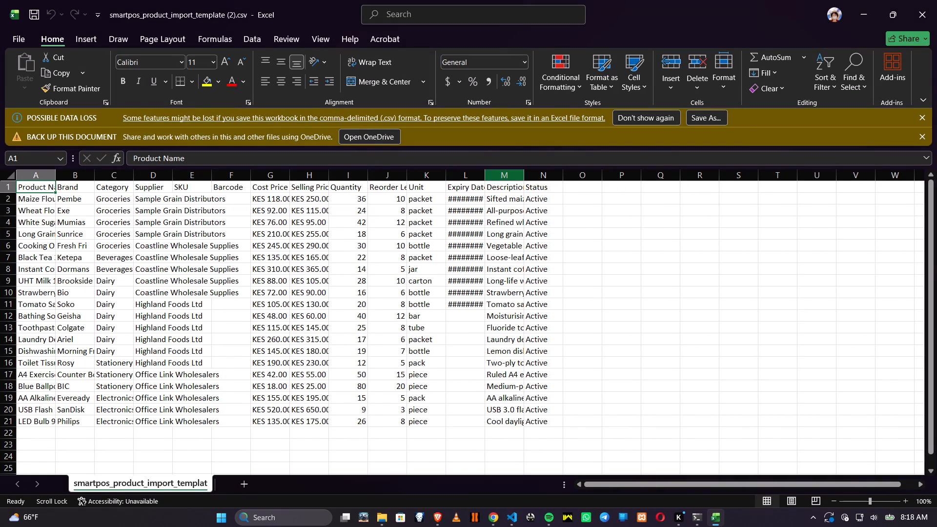
Autofit the Expiry Date column so its dates display in full.
{"action": "double_click", "coordinate": [486, 175]}
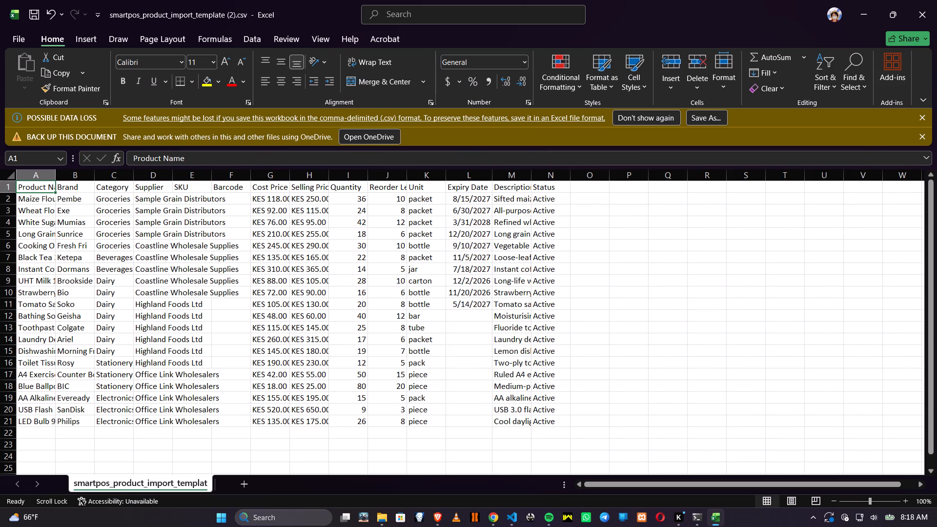
Remove the KES prefix from the cost prices in G2 and G3, leaving 118 and 92.
{"action": "left_click", "coordinate": [271, 197]}
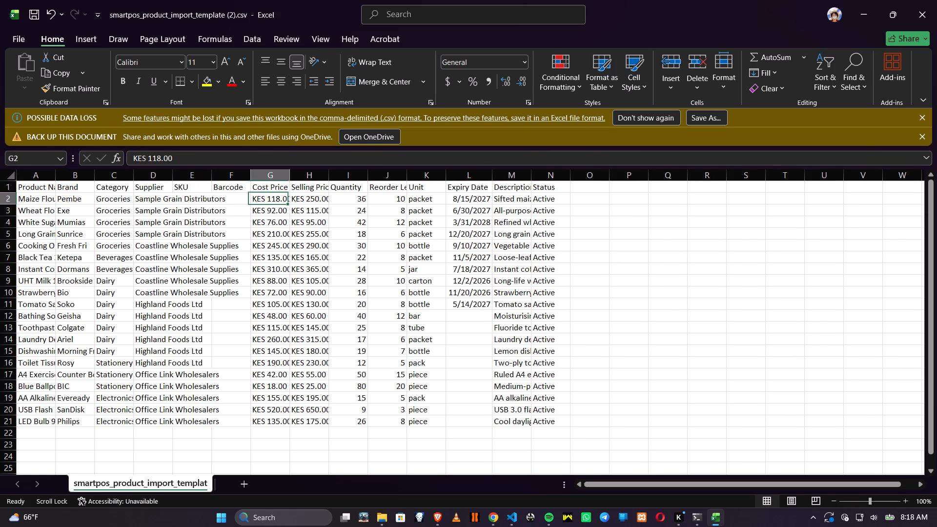
{"action": "double_click", "coordinate": [267, 198]}
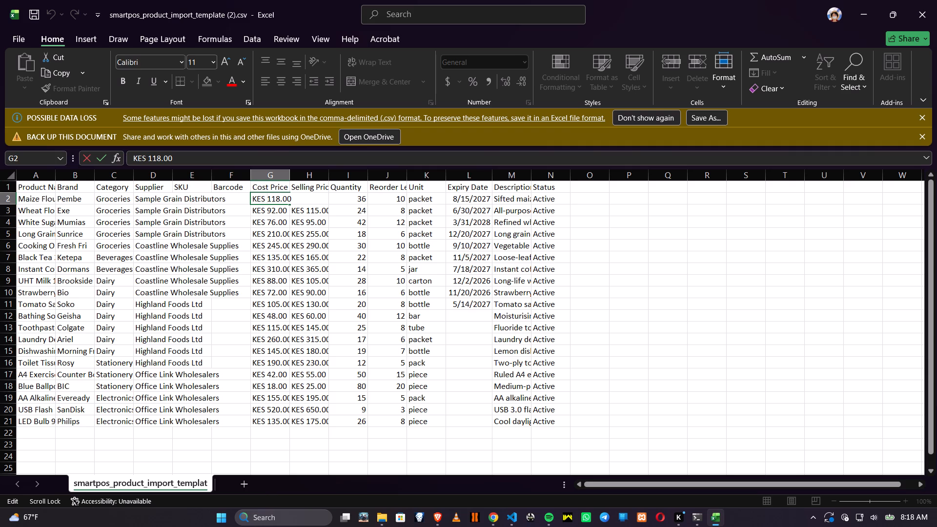
{"action": "key", "text": "BackSpace"}
{"action": "key", "text": "BackSpace"}
{"action": "key", "text": "BackSpace"}
{"action": "key", "text": "BackSpace"}
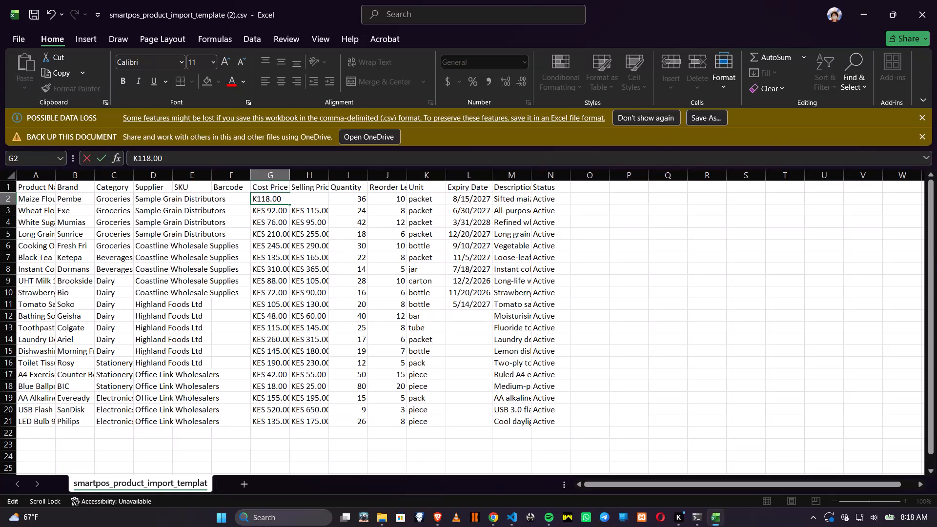
{"action": "double_click", "coordinate": [266, 211]}
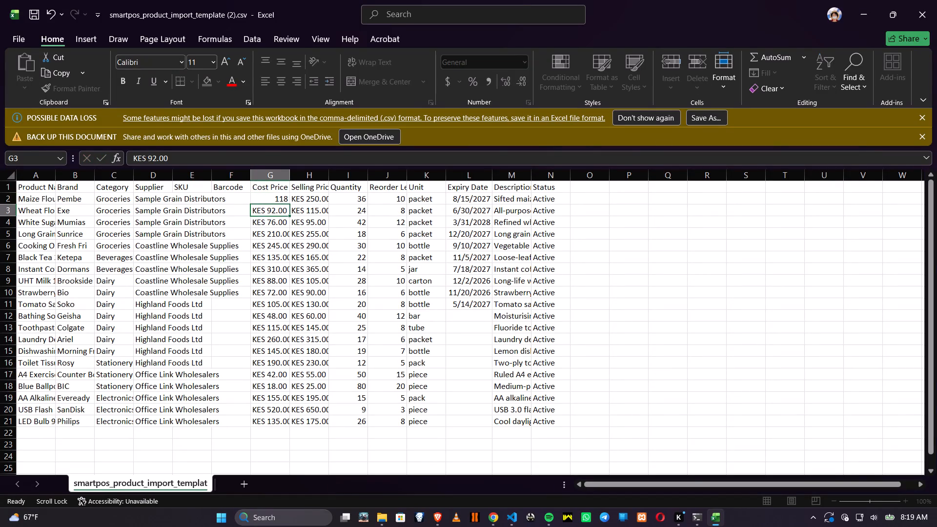
{"action": "key", "text": "BackSpace"}
{"action": "key", "text": "BackSpace"}
{"action": "key", "text": "BackSpace"}
Remove the KES prefix from the cost prices in G4 and G5, leaving 76 and 210.
{"action": "double_click", "coordinate": [270, 223]}
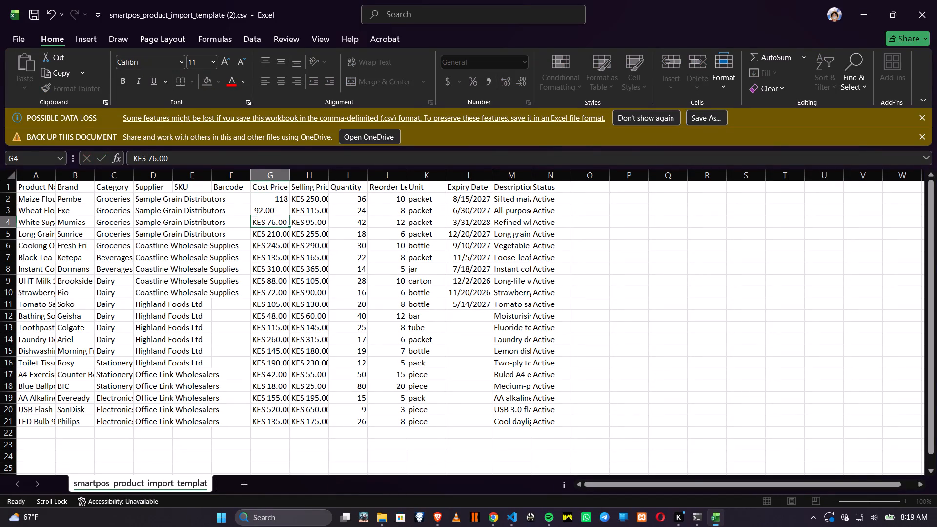
{"action": "key", "text": "Left"}
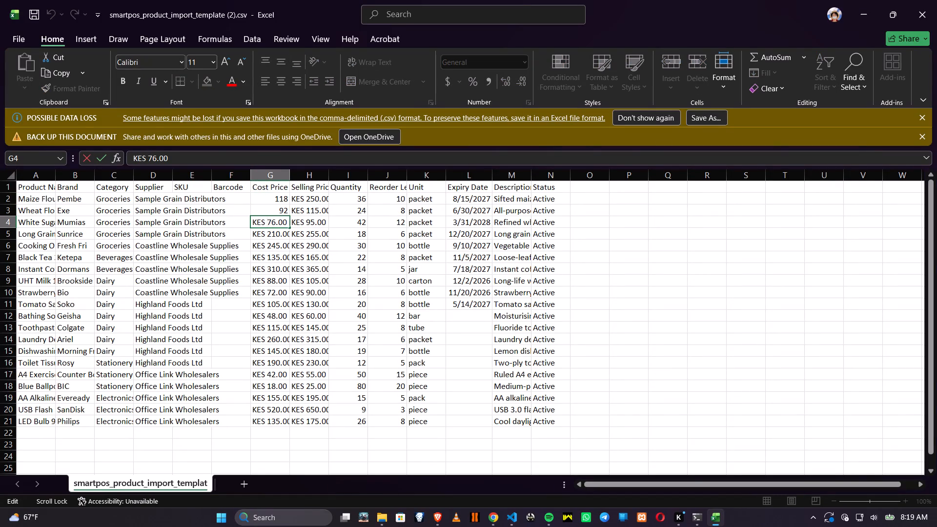
{"action": "key", "text": "BackSpace"}
{"action": "key", "text": "BackSpace"}
{"action": "key", "text": "BackSpace"}
{"action": "key", "text": "BackSpace"}
{"action": "double_click", "coordinate": [267, 233]}
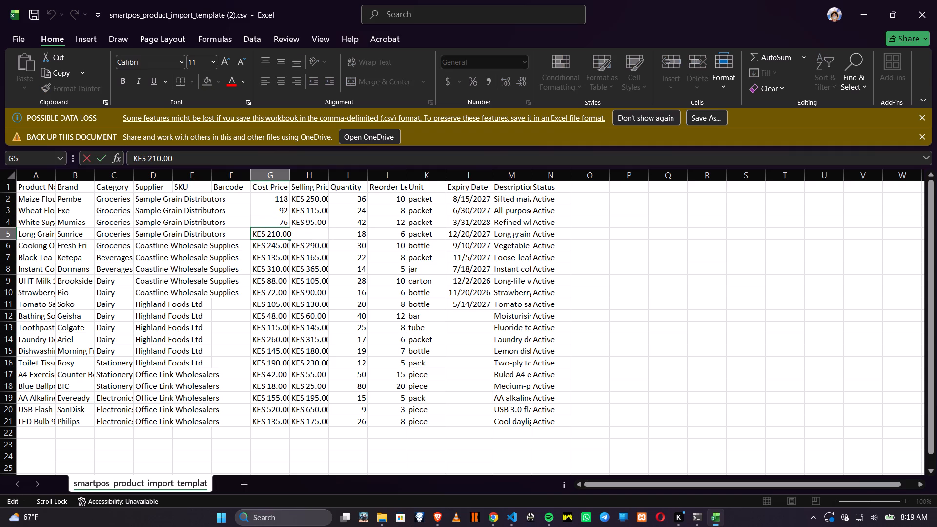
{"action": "key", "text": "BackSpace"}
{"action": "key", "text": "BackSpace"}
{"action": "key", "text": "BackSpace"}
{"action": "key", "text": "BackSpace"}
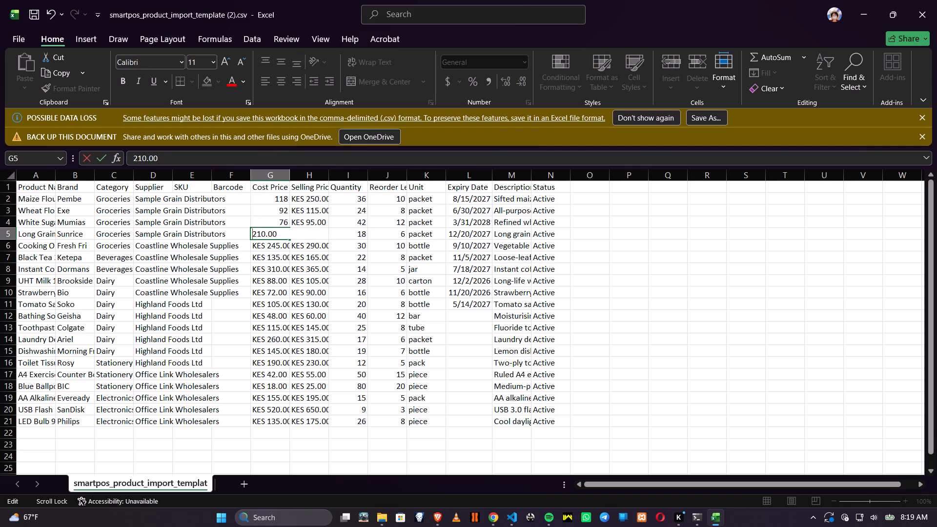
Remove the KES prefix from the cost prices in G6 and G7, leaving 245 and 135.
{"action": "double_click", "coordinate": [269, 246]}
{"action": "key", "text": "BackSpace"}
{"action": "key", "text": "BackSpace"}
{"action": "key", "text": "BackSpace"}
{"action": "key", "text": "BackSpace"}
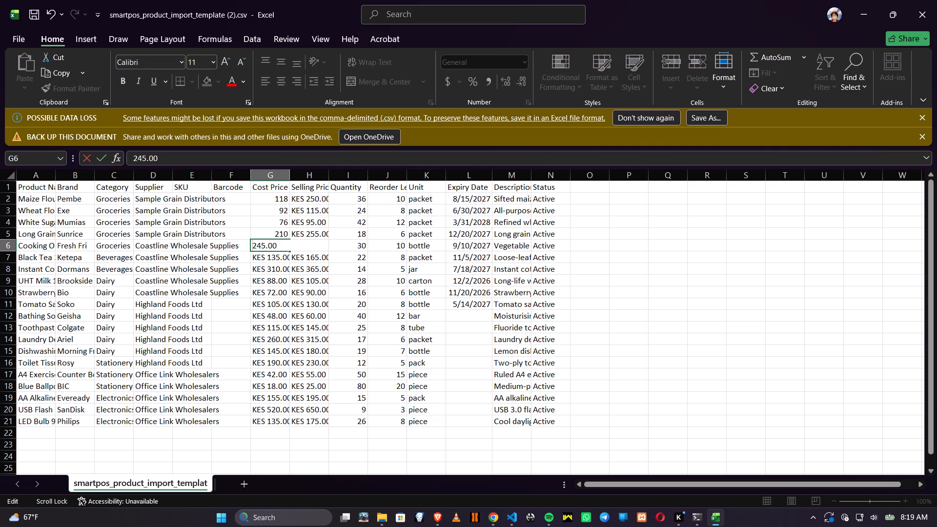
{"action": "double_click", "coordinate": [271, 260]}
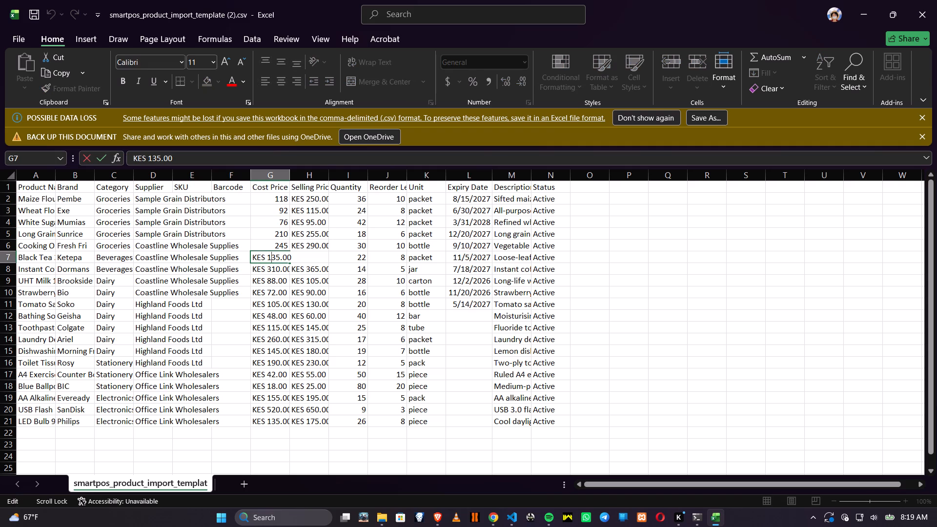
{"action": "key", "text": "Left"}
{"action": "key", "text": "BackSpace"}
{"action": "key", "text": "BackSpace"}
{"action": "key", "text": "BackSpace"}
{"action": "key", "text": "BackSpace"}
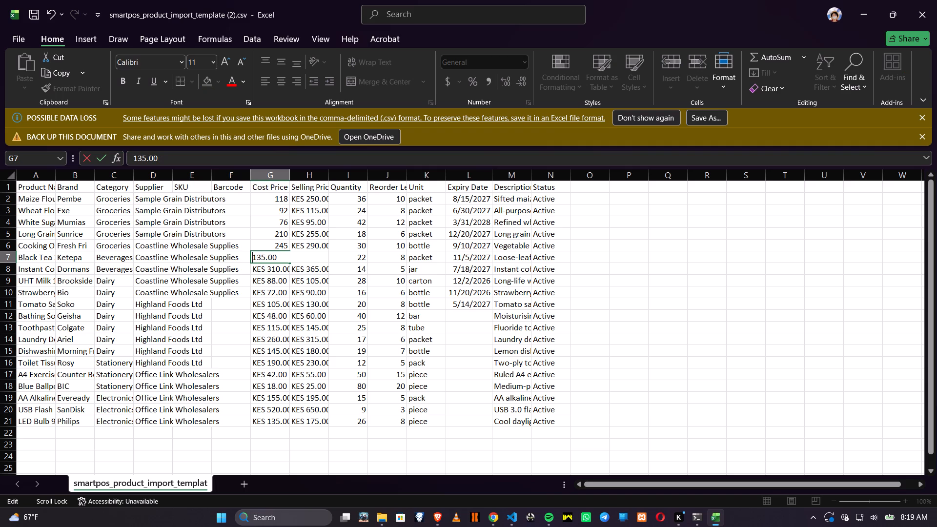
Remove the KES prefix from the cost prices in G8 and G9, leaving 310 and 88.
{"action": "double_click", "coordinate": [265, 269]}
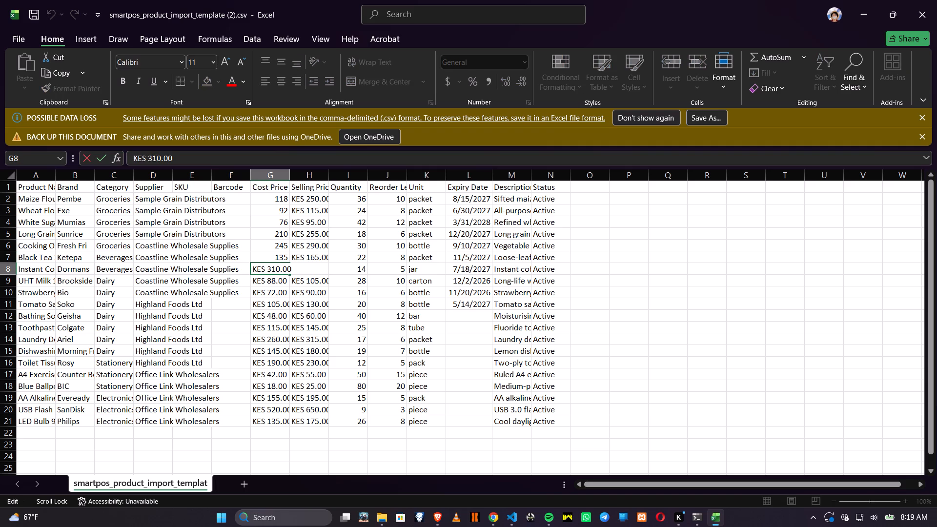
{"action": "key", "text": "BackSpace"}
{"action": "key", "text": "BackSpace"}
{"action": "key", "text": "BackSpace"}
{"action": "double_click", "coordinate": [278, 283]}
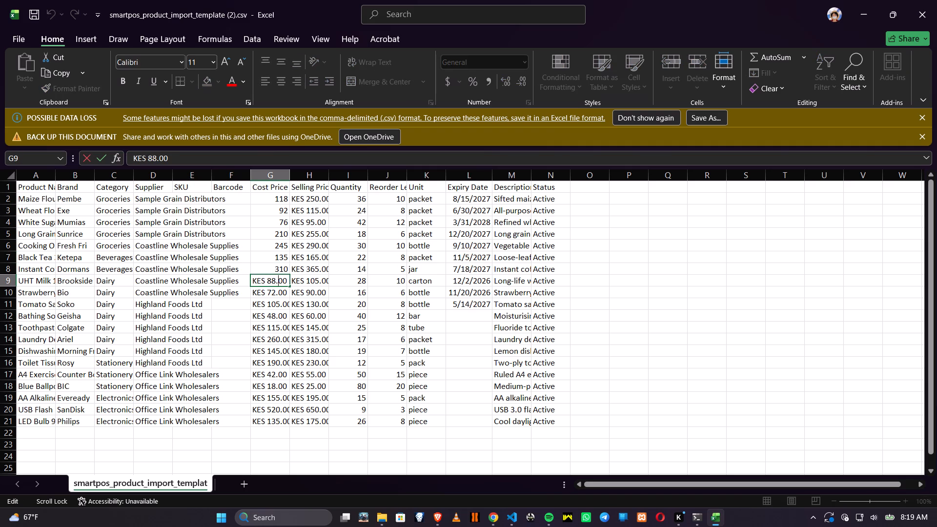
{"action": "key", "text": "Left"}
{"action": "key", "text": "Left"}
{"action": "key", "text": "Left"}
{"action": "key", "text": "BackSpace"}
{"action": "key", "text": "BackSpace"}
{"action": "key", "text": "BackSpace"}
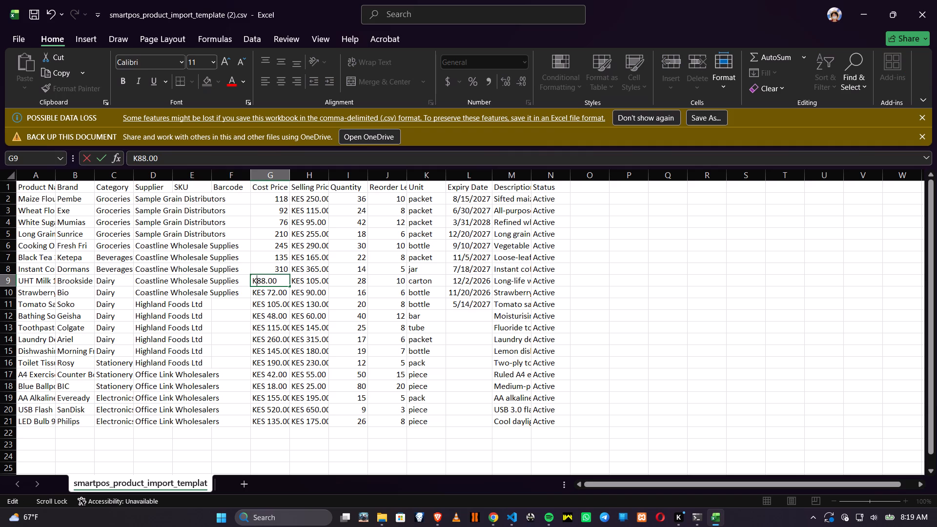
{"action": "key", "text": "BackSpace"}
Remove the KES prefix from the cost prices in G10 and G11, leaving 72 and 105.
{"action": "double_click", "coordinate": [263, 292]}
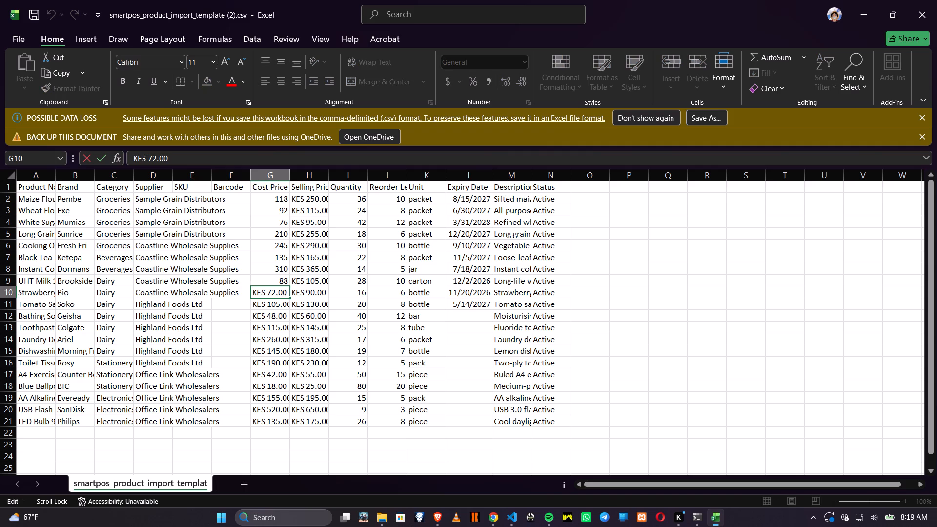
{"action": "key", "text": "Delete"}
{"action": "key", "text": "BackSpace"}
{"action": "key", "text": "BackSpace"}
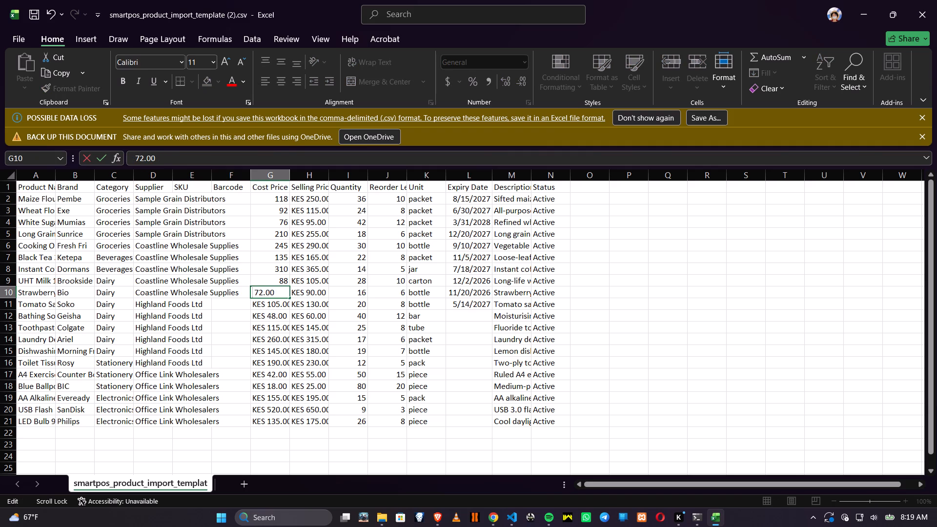
{"action": "double_click", "coordinate": [266, 307]}
{"action": "left_click", "coordinate": [267, 302]}
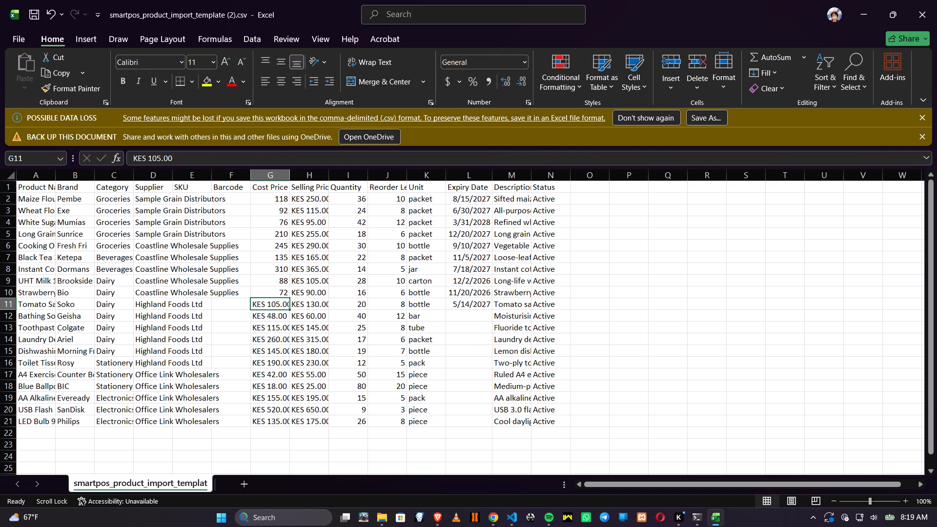
{"action": "double_click", "coordinate": [269, 305]}
{"action": "key", "text": "BackSpace"}
{"action": "key", "text": "BackSpace"}
{"action": "key", "text": "BackSpace"}
{"action": "key", "text": "BackSpace"}
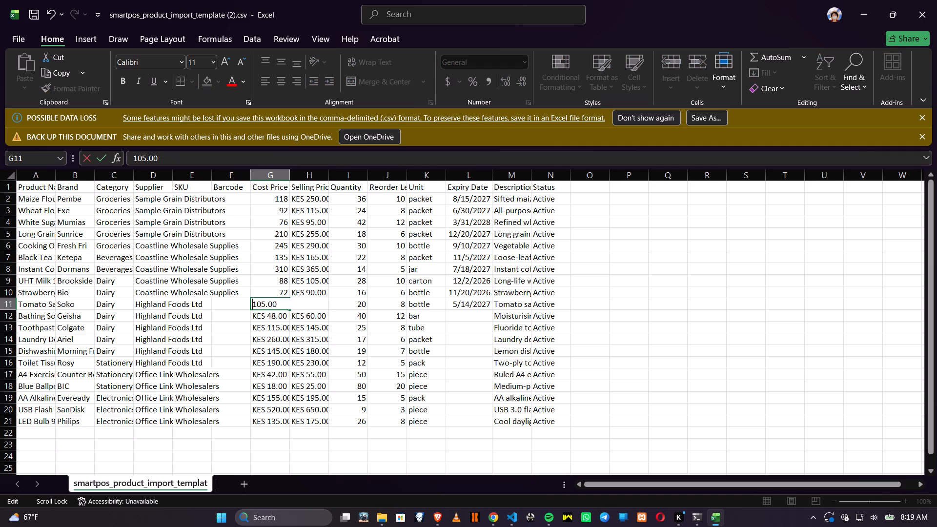
Remove the KES prefix from the cost prices in G12 and G13, leaving 48 and 115.
{"action": "triple_click", "coordinate": [271, 314]}
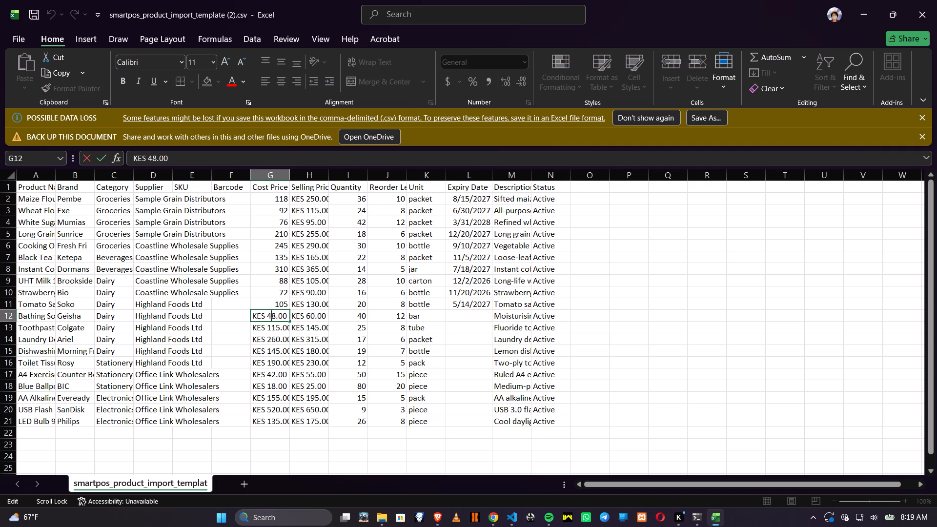
{"action": "key", "text": "Left"}
{"action": "key", "text": "BackSpace"}
{"action": "key", "text": "BackSpace"}
{"action": "key", "text": "BackSpace"}
{"action": "key", "text": "BackSpace"}
{"action": "triple_click", "coordinate": [272, 326]}
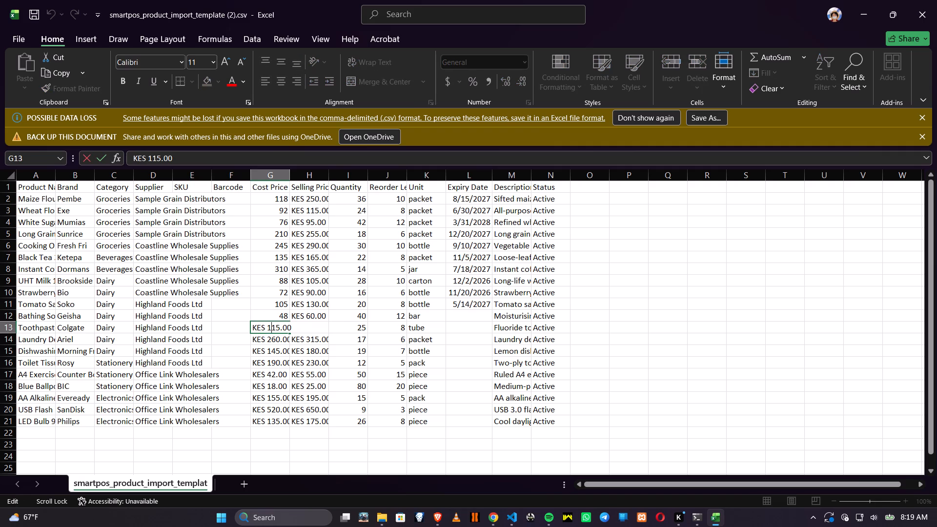
{"action": "key", "text": "Left"}
{"action": "key", "text": "BackSpace"}
{"action": "key", "text": "BackSpace"}
{"action": "key", "text": "BackSpace"}
{"action": "key", "text": "BackSpace"}
Remove the KES prefix from the cost prices in G14 and G15, leaving 260 and 145.
{"action": "triple_click", "coordinate": [276, 340]}
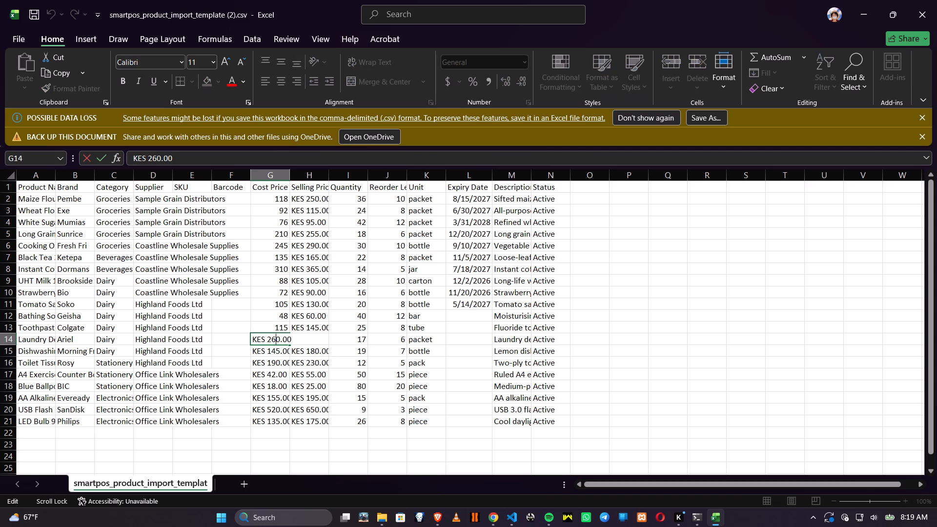
{"action": "key", "text": "Left"}
{"action": "key", "text": "Left"}
{"action": "key", "text": "Left"}
{"action": "key", "text": "BackSpace"}
{"action": "key", "text": "BackSpace"}
{"action": "key", "text": "BackSpace"}
{"action": "key", "text": "BackSpace"}
{"action": "double_click", "coordinate": [269, 355]}
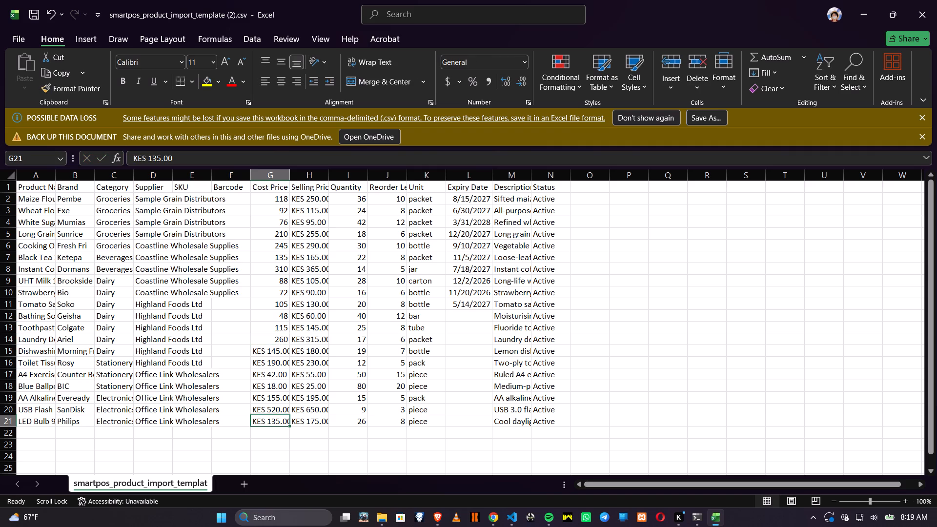
{"action": "triple_click", "coordinate": [272, 355]}
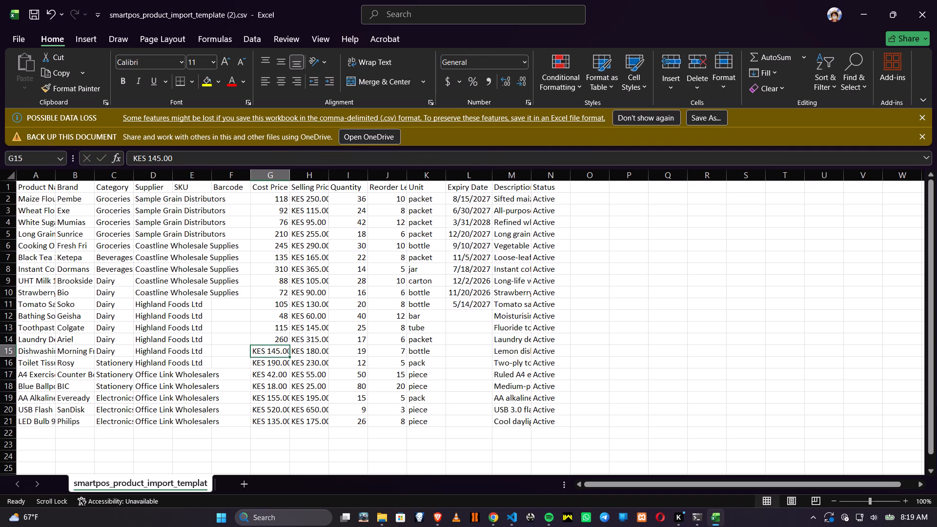
{"action": "double_click", "coordinate": [266, 352]}
{"action": "key", "text": "Left"}
{"action": "key", "text": "BackSpace"}
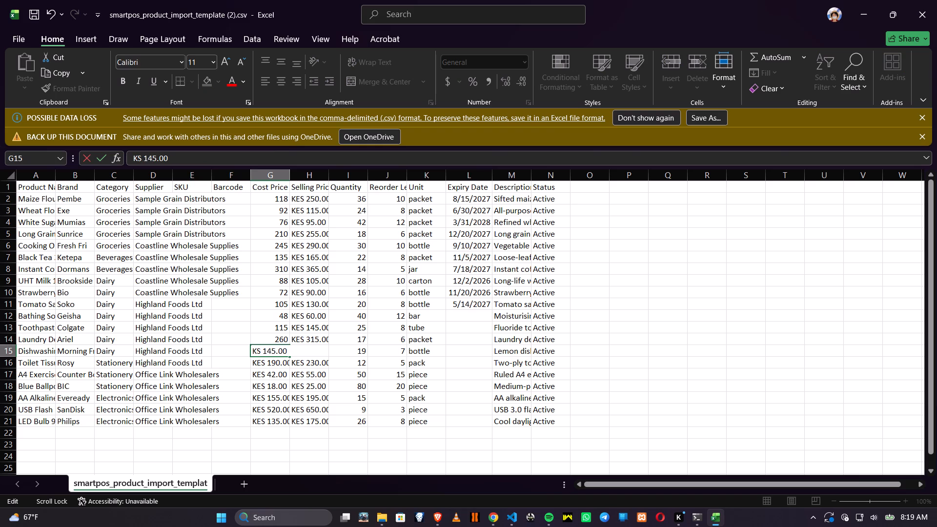
{"action": "key", "text": "Delete"}
{"action": "key", "text": "BackSpace"}
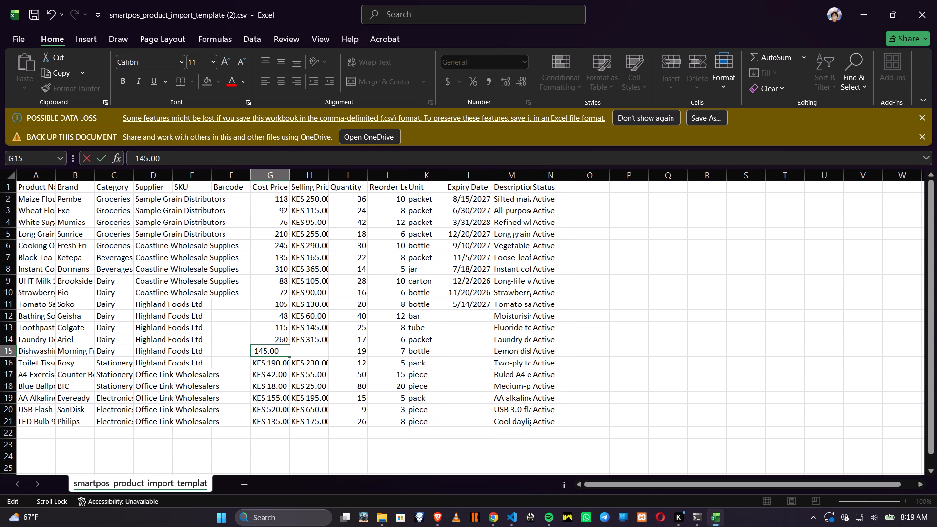
Remove the KES prefix from the cost prices in G16 and G17, leaving 190 and 42.
{"action": "double_click", "coordinate": [265, 359]}
{"action": "key", "text": "BackSpace"}
{"action": "key", "text": "BackSpace"}
{"action": "key", "text": "BackSpace"}
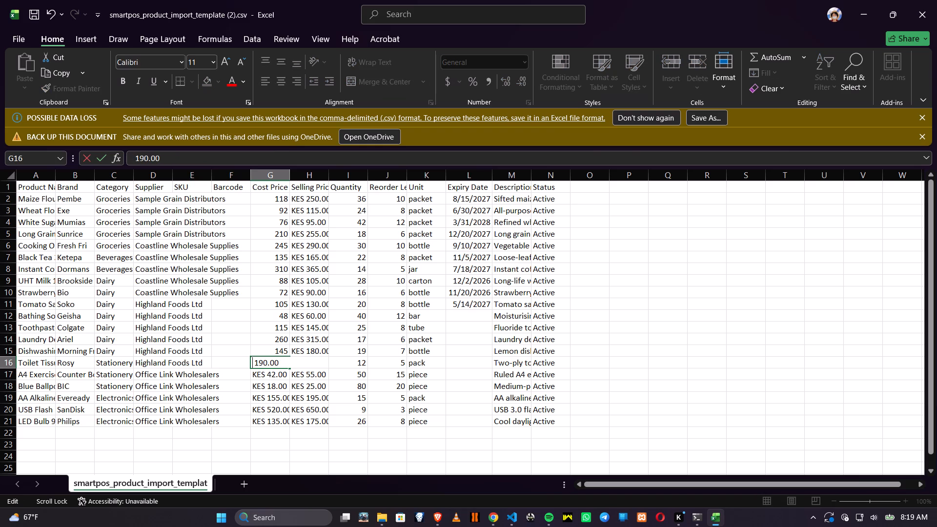
{"action": "key", "text": "BackSpace"}
{"action": "double_click", "coordinate": [266, 371]}
{"action": "key", "text": "BackSpace"}
{"action": "key", "text": "BackSpace"}
{"action": "key", "text": "BackSpace"}
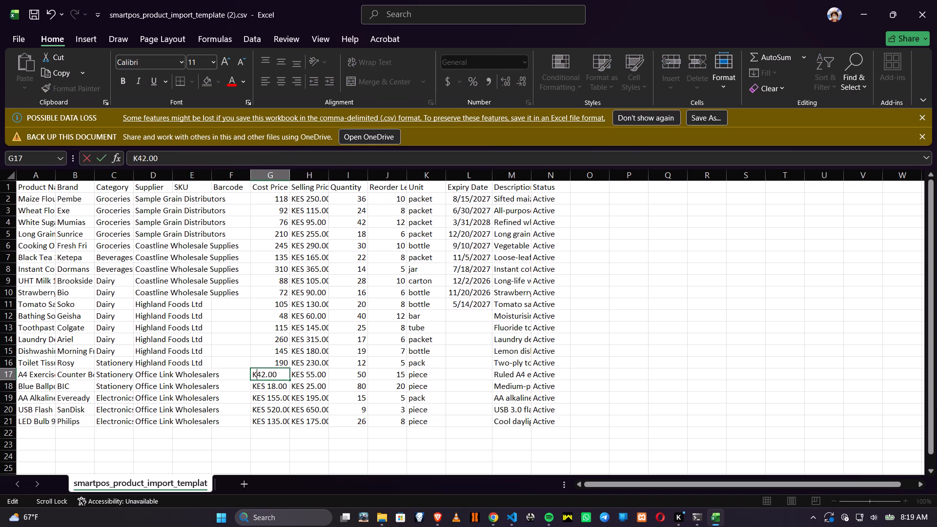
{"action": "key", "text": "BackSpace"}
{"action": "key", "text": "BackSpace"}
Remove the KES prefix from the cost prices in G18 and G19, leaving 18 and 155.
{"action": "double_click", "coordinate": [266, 387]}
{"action": "key", "text": "BackSpace"}
{"action": "key", "text": "BackSpace"}
{"action": "key", "text": "BackSpace"}
{"action": "key", "text": "BackSpace"}
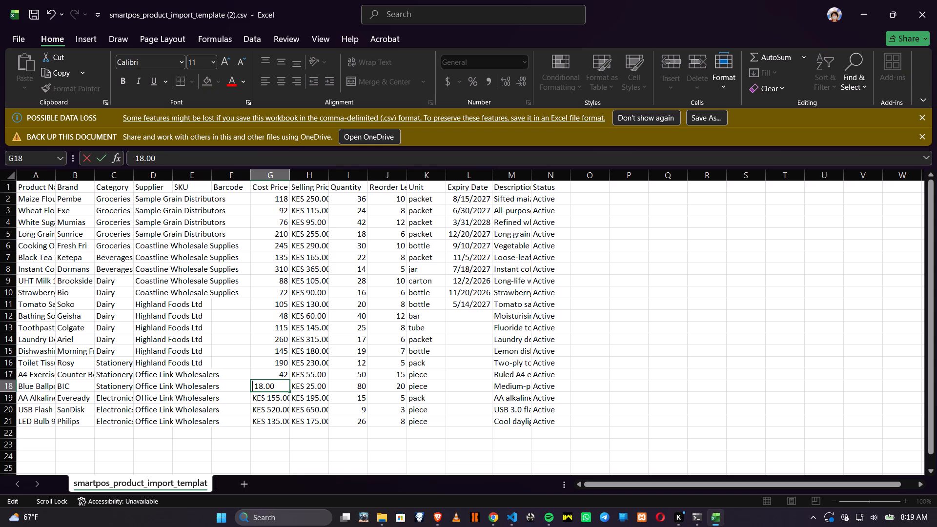
{"action": "double_click", "coordinate": [267, 397]}
{"action": "key", "text": "BackSpace"}
{"action": "key", "text": "BackSpace"}
{"action": "key", "text": "BackSpace"}
{"action": "key", "text": "BackSpace"}
{"action": "key", "text": "BackSpace"}
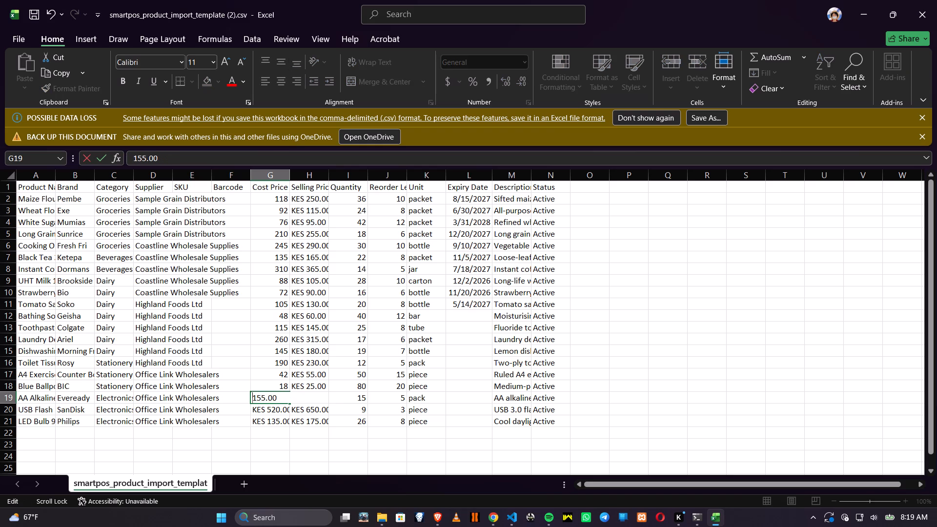
Remove the KES prefix from the cost prices in G20 and G21, leaving 520 and 135.
{"action": "double_click", "coordinate": [270, 407]}
{"action": "key", "text": "BackSpace"}
{"action": "key", "text": "BackSpace"}
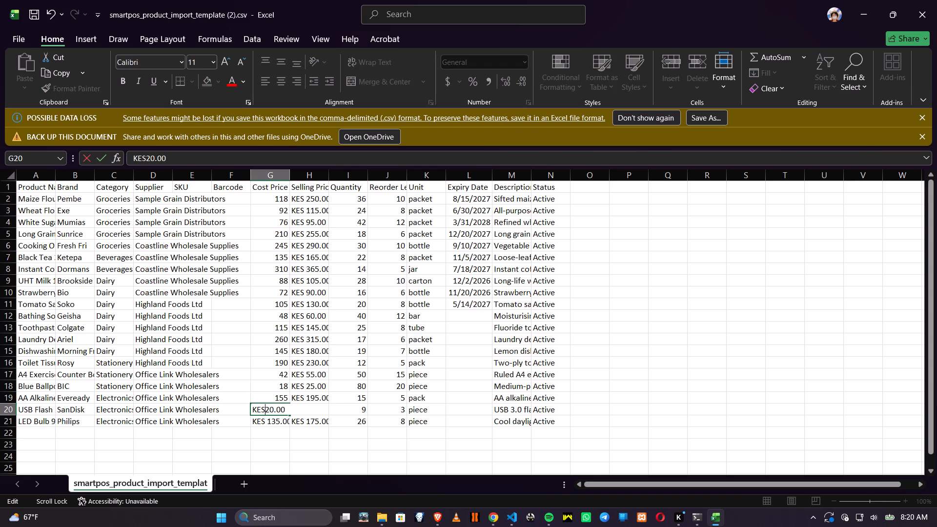
{"action": "key", "text": "ctrl+z"}
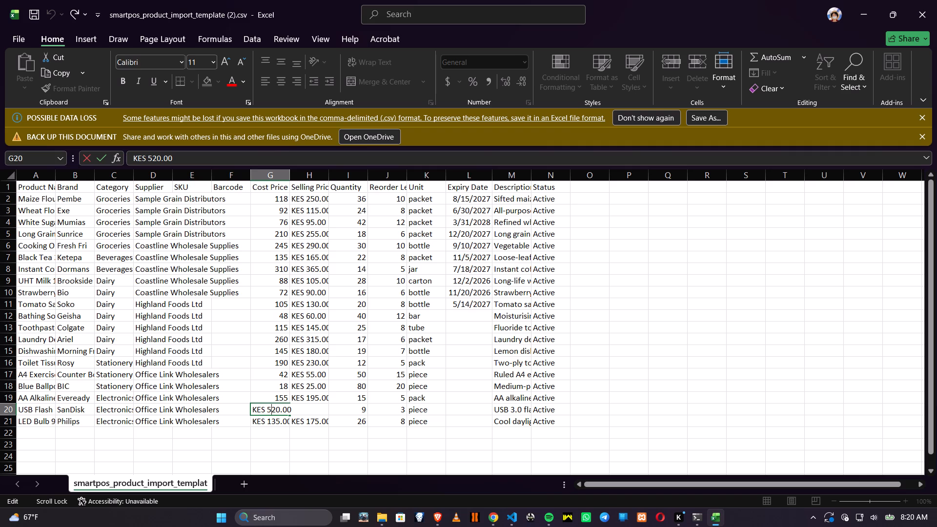
{"action": "key", "text": "Left"}
{"action": "key", "text": "BackSpace"}
{"action": "key", "text": "BackSpace"}
{"action": "key", "text": "BackSpace"}
{"action": "key", "text": "BackSpace"}
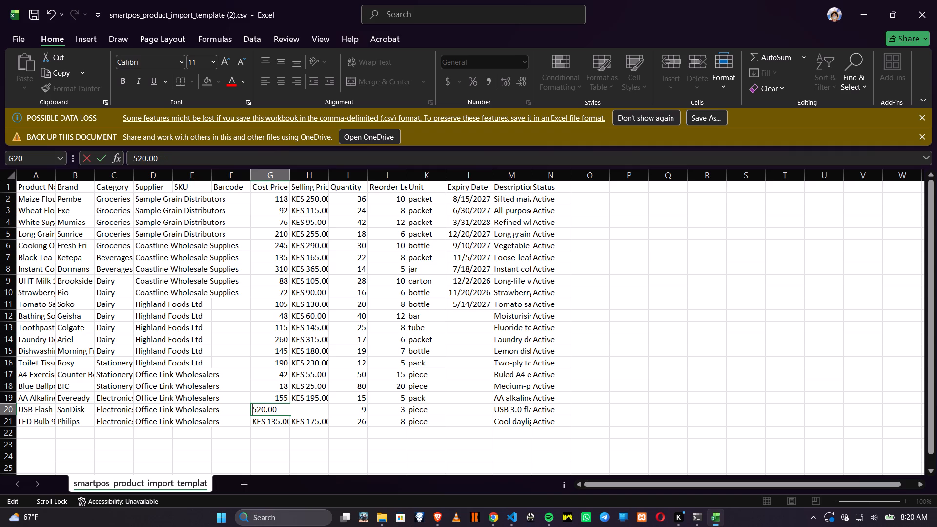
{"action": "double_click", "coordinate": [268, 424]}
{"action": "key", "text": "BackSpace"}
{"action": "key", "text": "BackSpace"}
{"action": "key", "text": "BackSpace"}
{"action": "key", "text": "BackSpace"}
{"action": "key", "text": "BackSpace"}
{"action": "key", "text": "BackSpace"}
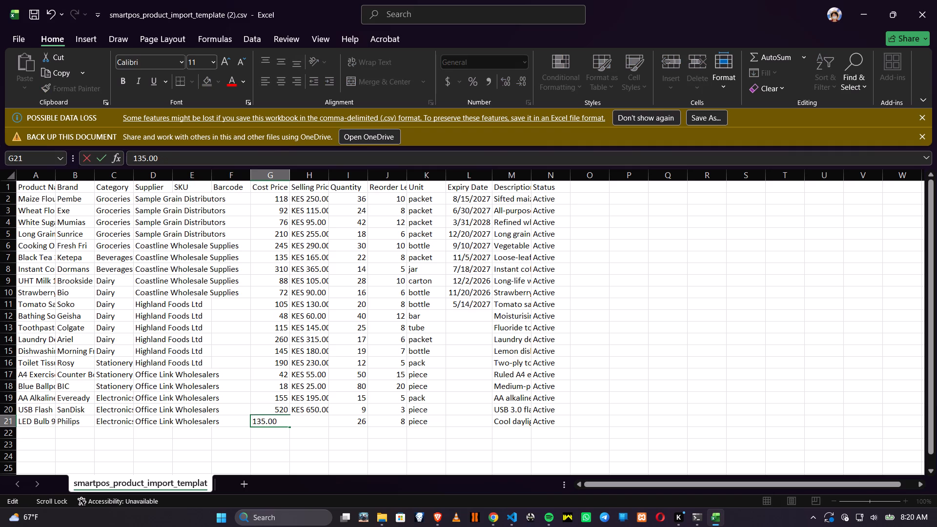
{"action": "key", "text": "BackSpace"}
{"action": "left_click", "coordinate": [303, 406]}
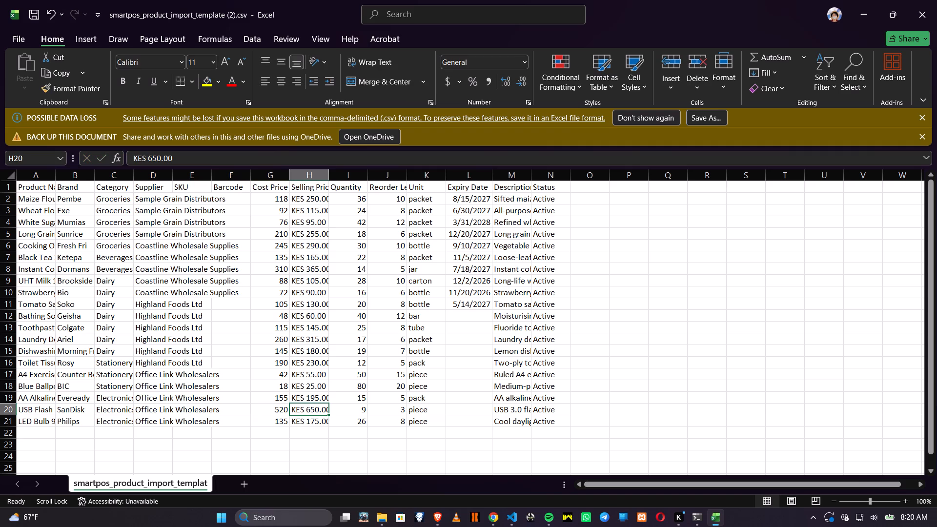
Remove the KES prefix from the selling prices in H21 and H20, leaving 175 and 650.
{"action": "double_click", "coordinate": [306, 420]}
{"action": "key", "text": "BackSpace"}
{"action": "key", "text": "BackSpace"}
{"action": "key", "text": "BackSpace"}
{"action": "key", "text": "BackSpace"}
{"action": "key", "text": "BackSpace"}
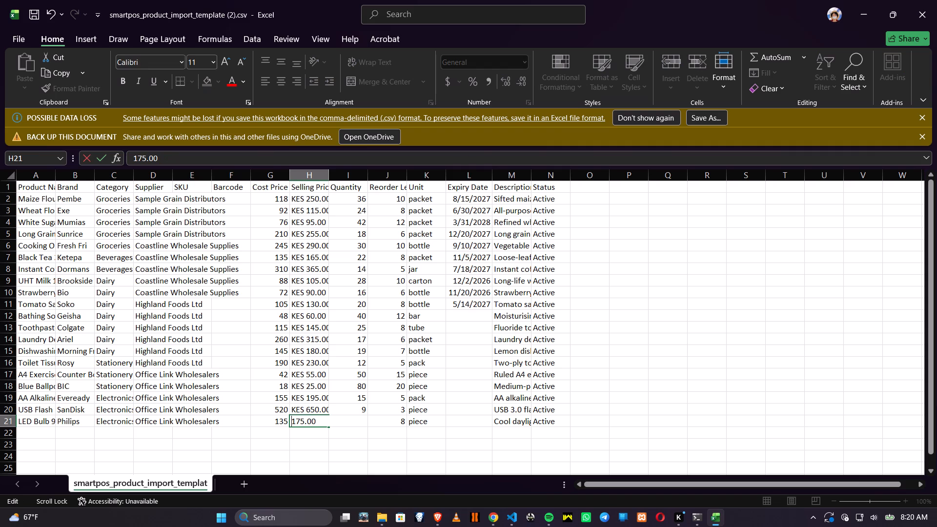
{"action": "double_click", "coordinate": [306, 408]}
{"action": "key", "text": "BackSpace"}
{"action": "key", "text": "BackSpace"}
{"action": "key", "text": "BackSpace"}
{"action": "key", "text": "BackSpace"}
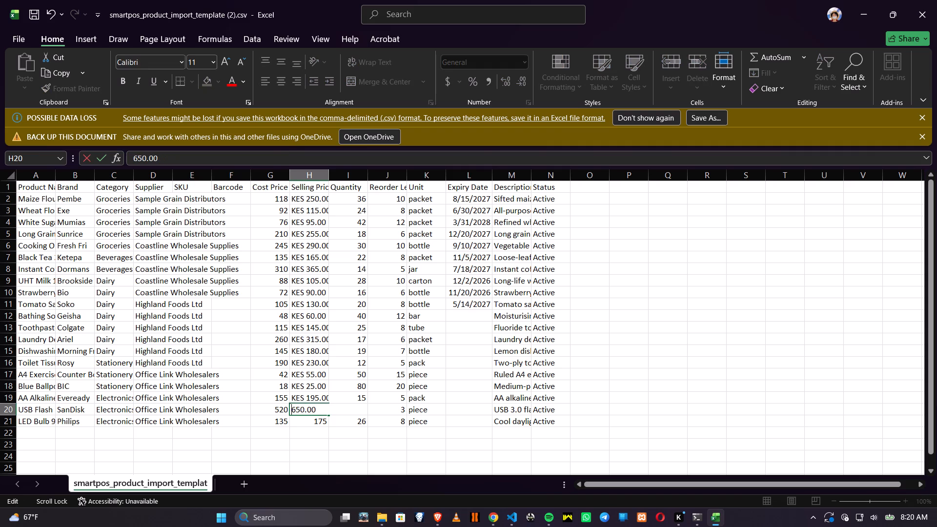
{"action": "key", "text": "BackSpace"}
Remove the KES prefix from the selling prices in H19 and H18, leaving 195 and 25.
{"action": "double_click", "coordinate": [306, 395]}
{"action": "key", "text": "BackSpace"}
{"action": "key", "text": "BackSpace"}
{"action": "key", "text": "BackSpace"}
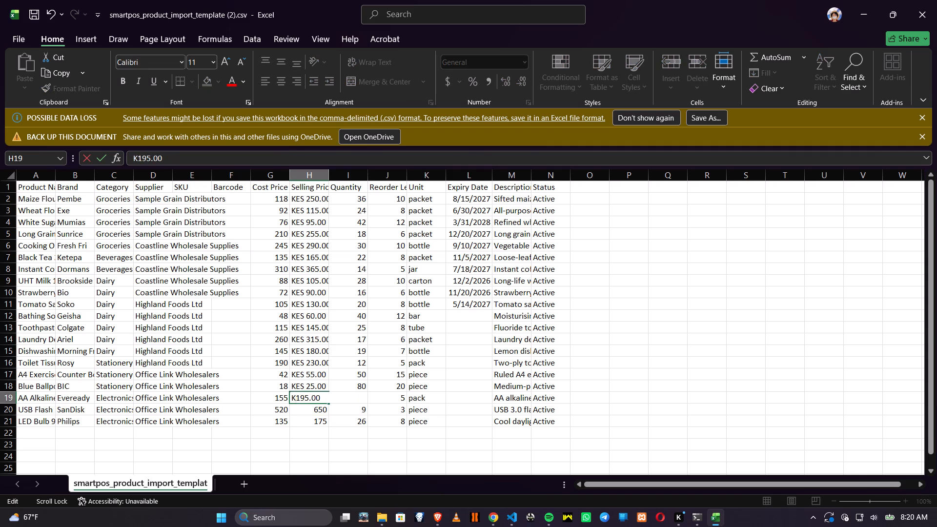
{"action": "key", "text": "BackSpace"}
{"action": "key", "text": "BackSpace"}
{"action": "double_click", "coordinate": [303, 388]}
{"action": "key", "text": "BackSpace"}
{"action": "key", "text": "BackSpace"}
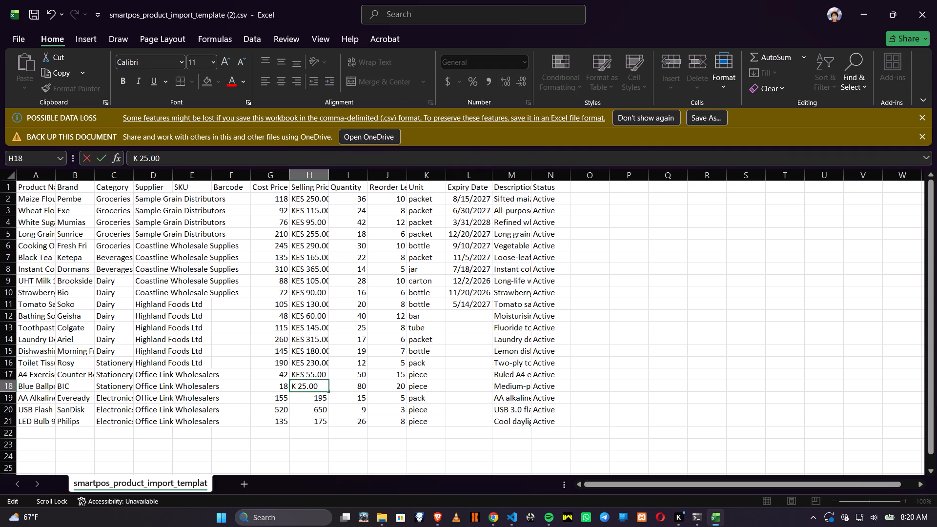
{"action": "key", "text": "BackSpace"}
{"action": "key", "text": "BackSpace"}
Remove the KES prefix from the selling prices in H17 and H16, leaving 55 and 230.
{"action": "double_click", "coordinate": [304, 375]}
{"action": "key", "text": "BackSpace"}
{"action": "key", "text": "BackSpace"}
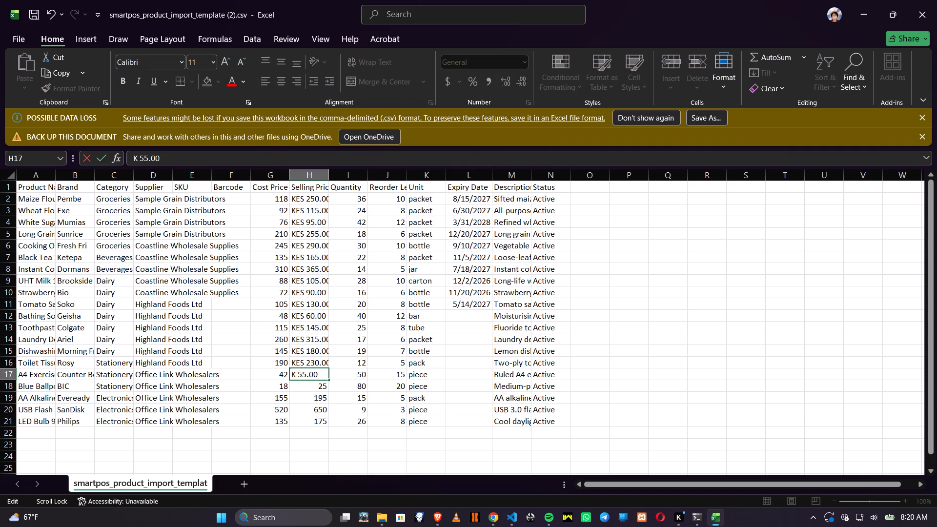
{"action": "key", "text": "BackSpace"}
{"action": "key", "text": "BackSpace"}
{"action": "double_click", "coordinate": [307, 360]}
{"action": "key", "text": "BackSpace"}
{"action": "key", "text": "BackSpace"}
{"action": "key", "text": "BackSpace"}
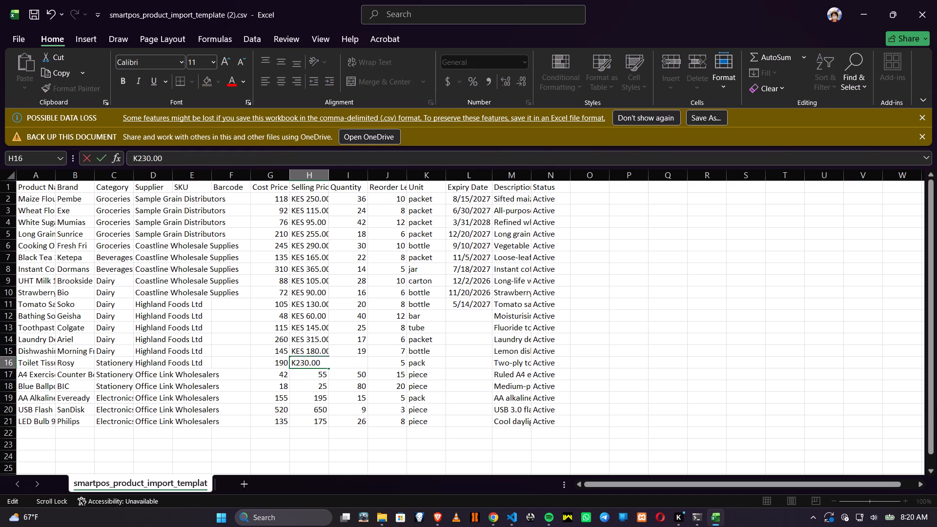
{"action": "key", "text": "BackSpace"}
Remove the KES prefix from the selling price in H15, leaving 180.
{"action": "double_click", "coordinate": [307, 353]}
{"action": "key", "text": "BackSpace"}
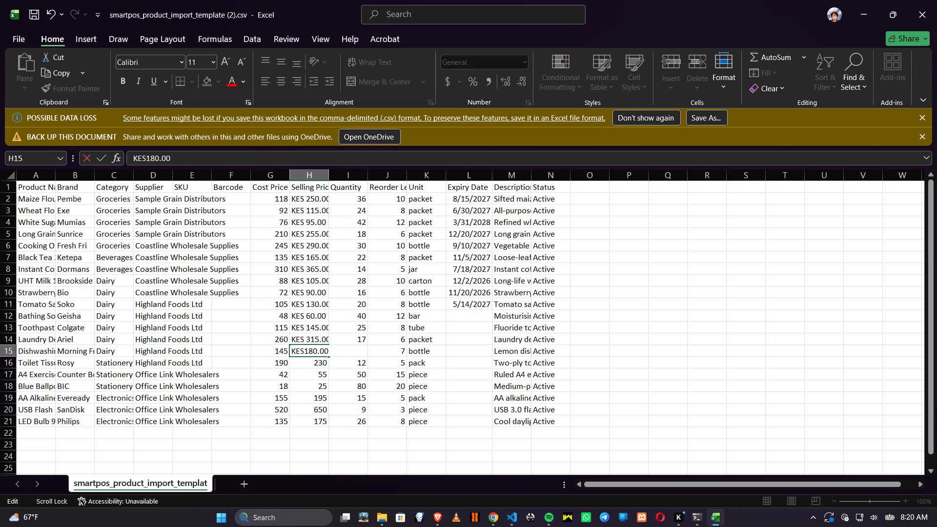
{"action": "key", "text": "BackSpace"}
{"action": "key", "text": "BackSpace"}
{"action": "key", "text": "BackSpace"}
Remove the KES prefix from the selling prices in H14 and H13, leaving 315 and 145.
{"action": "double_click", "coordinate": [309, 341]}
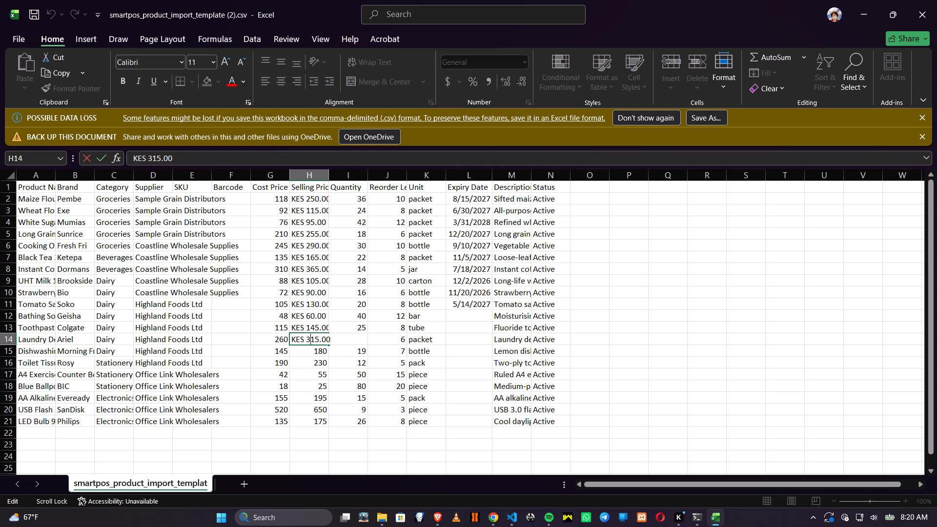
{"action": "key", "text": "BackSpace"}
{"action": "key", "text": "BackSpace"}
{"action": "key", "text": "BackSpace"}
{"action": "key", "text": "BackSpace"}
{"action": "key", "text": "BackSpace"}
{"action": "key", "text": "3"}
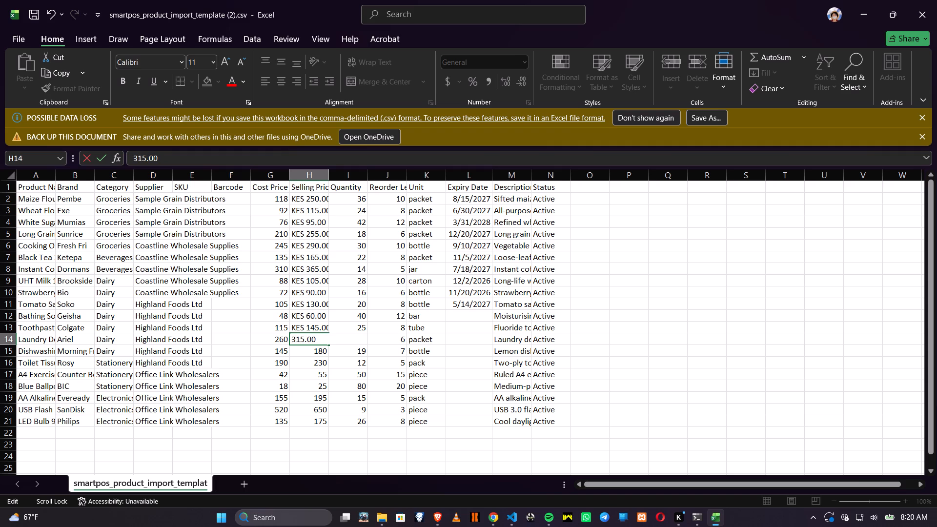
{"action": "double_click", "coordinate": [304, 327]}
{"action": "key", "text": "BackSpace"}
{"action": "key", "text": "BackSpace"}
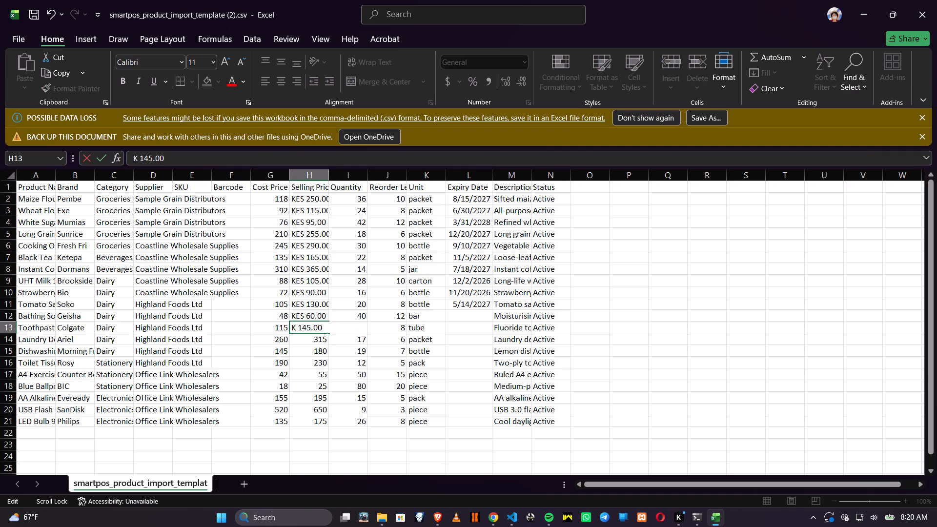
{"action": "key", "text": "BackSpace"}
{"action": "key", "text": "BackSpace"}
Remove the KES prefix from the selling prices in H12 and H11, leaving 60 and 130.
{"action": "double_click", "coordinate": [301, 315]}
{"action": "key", "text": "BackSpace"}
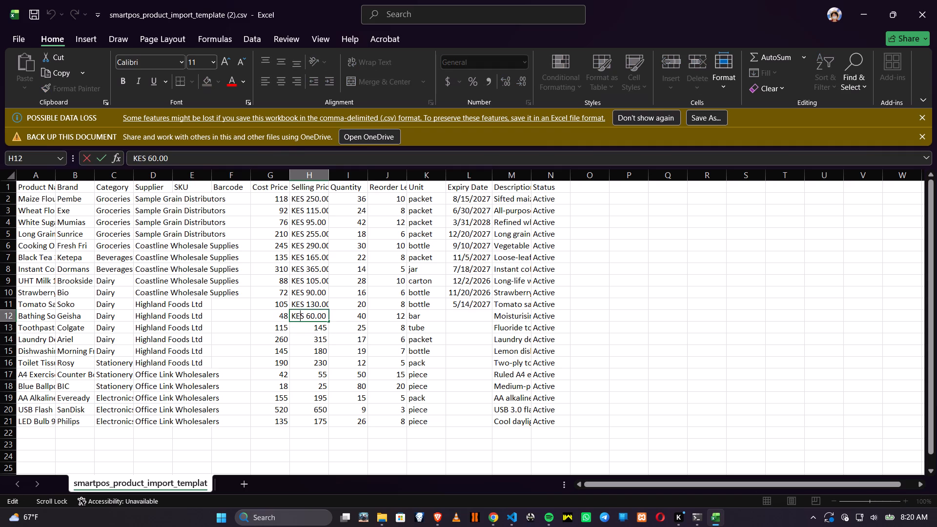
{"action": "key", "text": "BackSpace"}
{"action": "key", "text": "BackSpace"}
{"action": "key", "text": "Delete"}
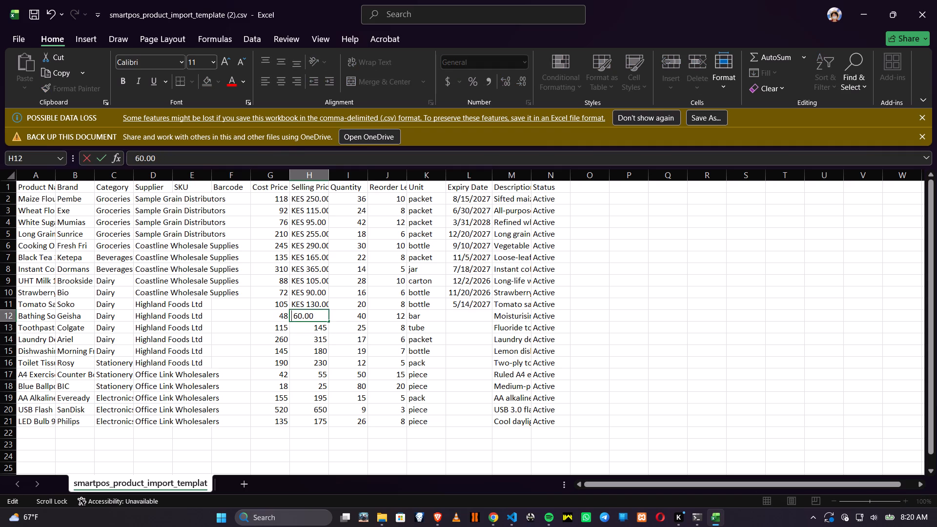
{"action": "double_click", "coordinate": [303, 305]}
{"action": "key", "text": "BackSpace"}
{"action": "key", "text": "BackSpace"}
{"action": "key", "text": "BackSpace"}
{"action": "key", "text": "BackSpace"}
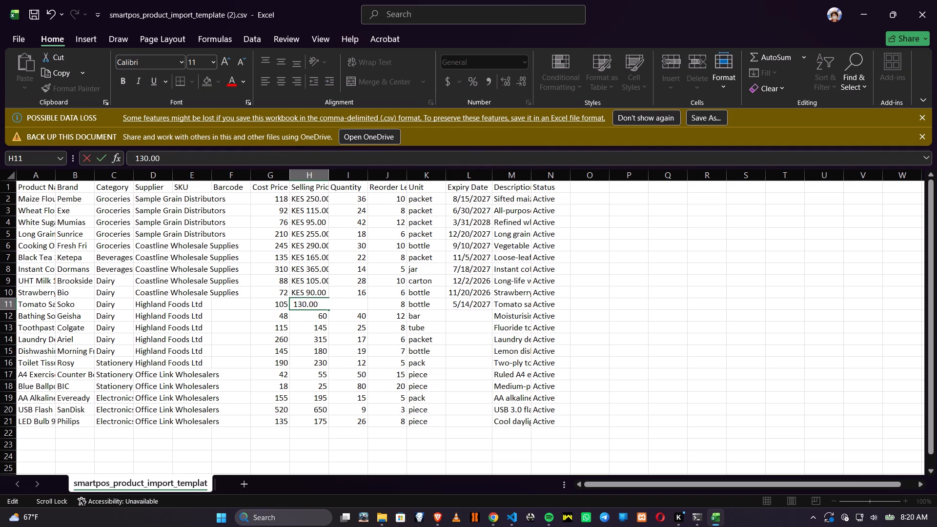
Remove the KES prefix from the selling prices in H10 and H9, leaving 90 and 105.
{"action": "left_click", "coordinate": [305, 289]}
{"action": "left_click", "coordinate": [305, 289]}
{"action": "key", "text": "BackSpace"}
{"action": "key", "text": "BackSpace"}
{"action": "key", "text": "BackSpace"}
{"action": "key", "text": "BackSpace"}
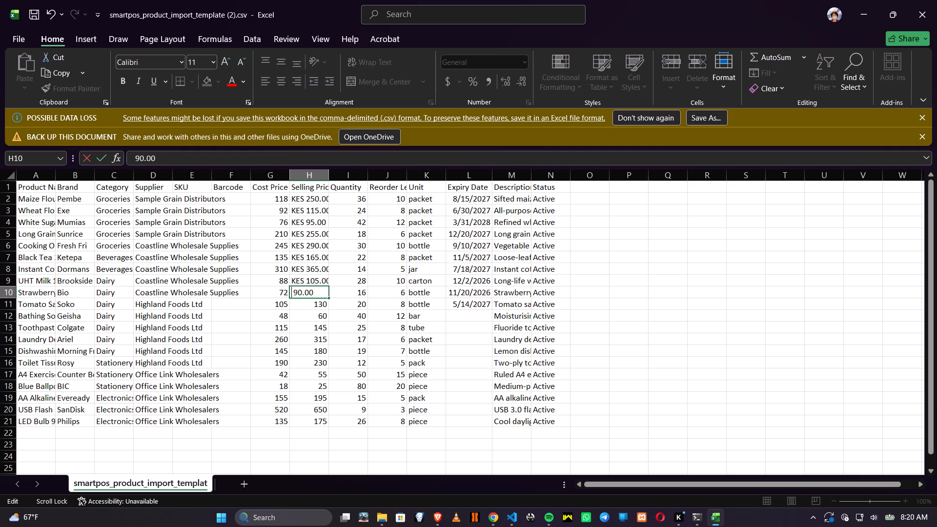
{"action": "double_click", "coordinate": [306, 284]}
{"action": "key", "text": "BackSpace"}
{"action": "key", "text": "BackSpace"}
{"action": "key", "text": "BackSpace"}
{"action": "key", "text": "BackSpace"}
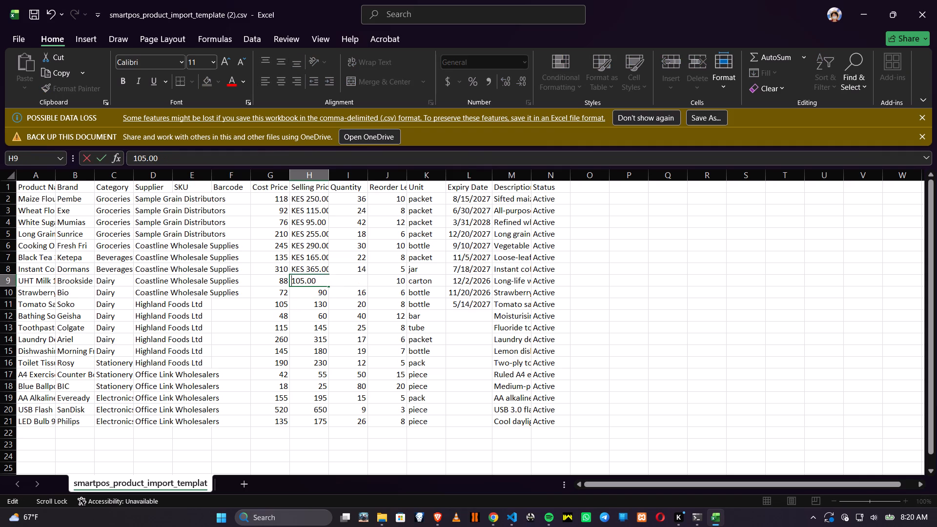
{"action": "key", "text": "BackSpace"}
Remove the KES prefix from the selling prices in H8 and H7, leaving 365 and 165.
{"action": "double_click", "coordinate": [305, 271]}
{"action": "key", "text": "BackSpace"}
{"action": "key", "text": "BackSpace"}
{"action": "key", "text": "BackSpace"}
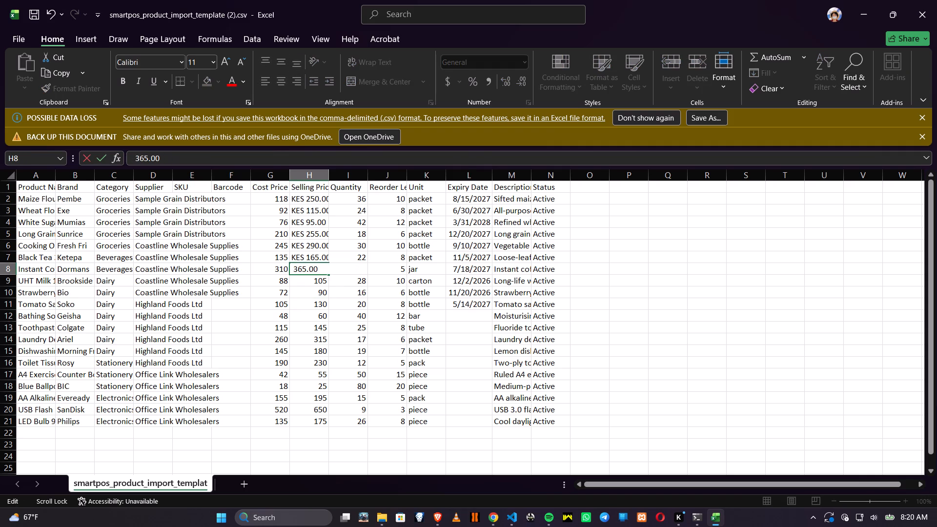
{"action": "key", "text": "BackSpace"}
{"action": "double_click", "coordinate": [306, 259]}
{"action": "key", "text": "BackSpace"}
{"action": "key", "text": "BackSpace"}
{"action": "key", "text": "BackSpace"}
{"action": "key", "text": "BackSpace"}
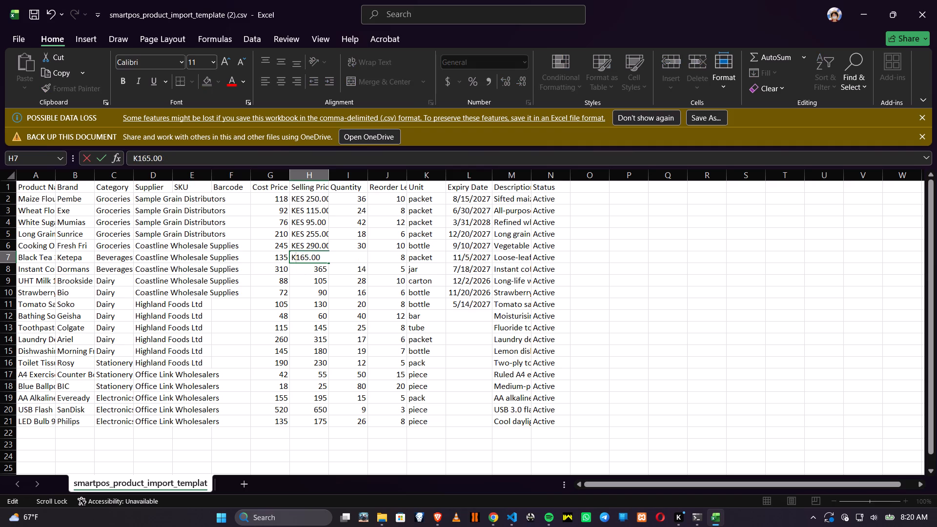
Remove the KES prefix from the selling prices in H6 and H5, leaving 290 and 255.
{"action": "double_click", "coordinate": [306, 249]}
{"action": "key", "text": "BackSpace"}
{"action": "key", "text": "BackSpace"}
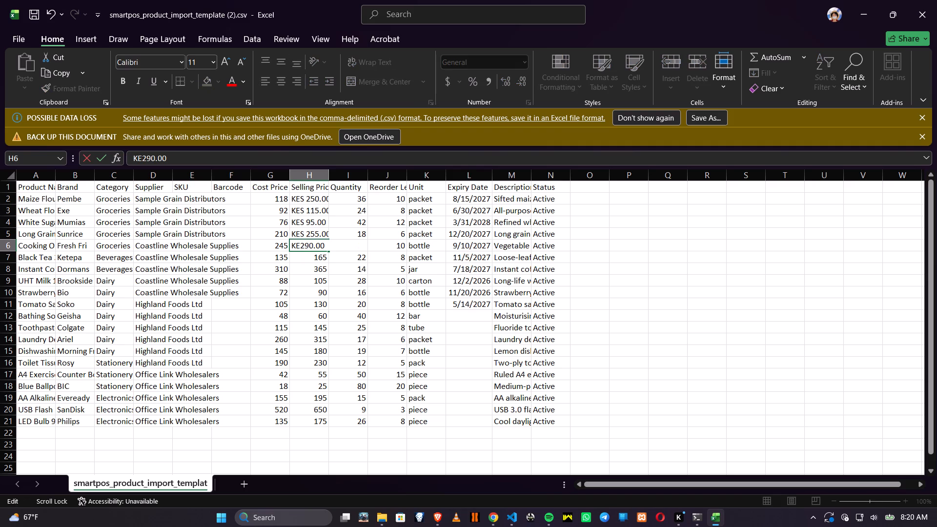
{"action": "key", "text": "BackSpace"}
{"action": "key", "text": "BackSpace"}
{"action": "double_click", "coordinate": [310, 234]}
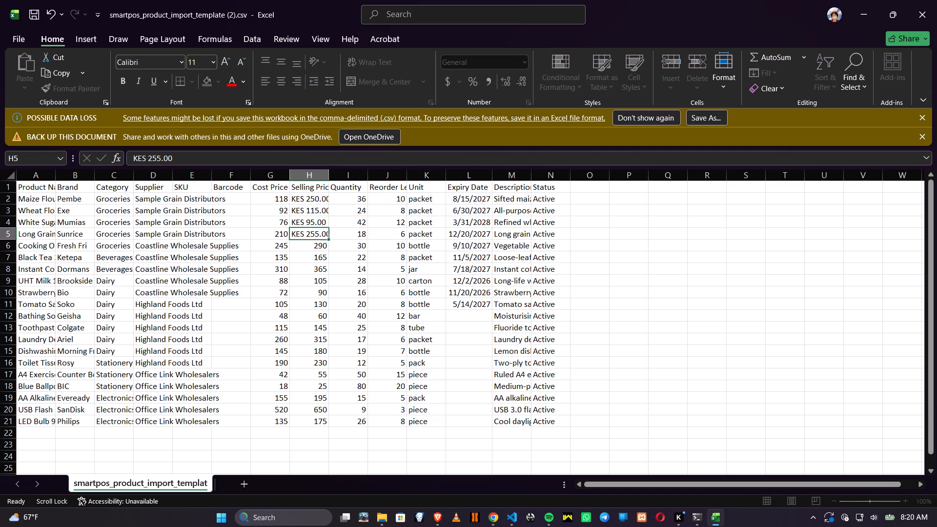
{"action": "key", "text": "BackSpace"}
{"action": "key", "text": "BackSpace"}
{"action": "key", "text": "BackSpace"}
{"action": "key", "text": "BackSpace"}
{"action": "key", "text": "BackSpace"}
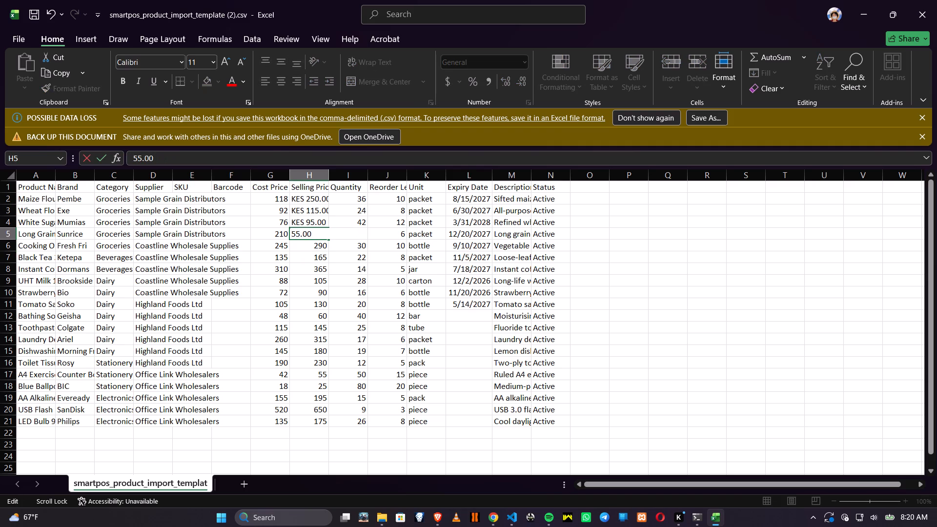
{"action": "type", "text": "32"}
{"action": "key", "text": "BackSpace"}
{"action": "key", "text": "BackSpace"}
{"action": "key", "text": "2"}
Remove the KES prefix from the selling prices in H4 and H3, leaving 95 and 115.
{"action": "double_click", "coordinate": [308, 221]}
{"action": "key", "text": "BackSpace"}
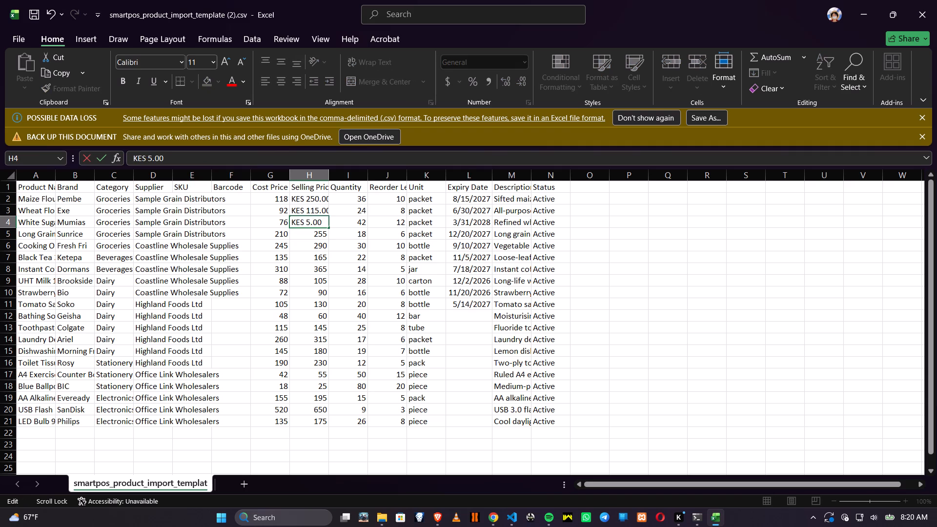
{"action": "key", "text": "BackSpace"}
{"action": "key", "text": "BackSpace"}
{"action": "key", "text": "BackSpace"}
{"action": "key", "text": "BackSpace"}
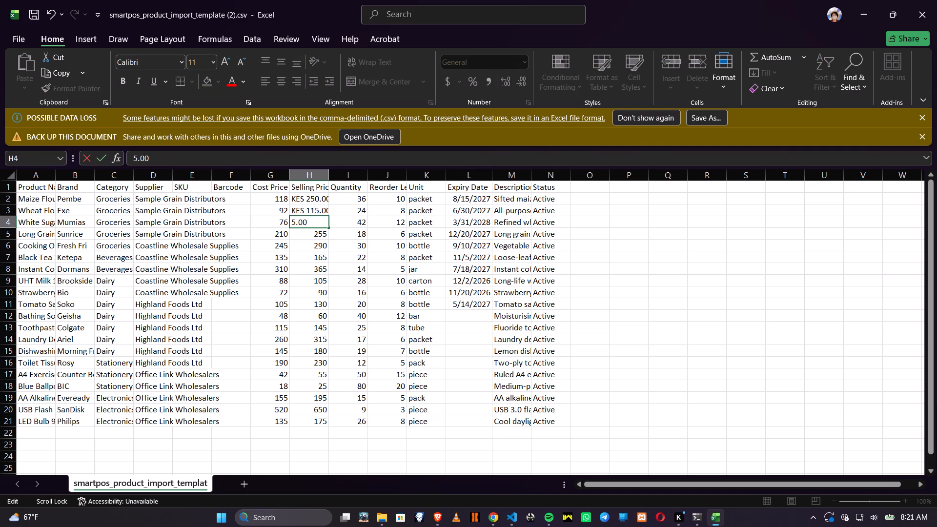
{"action": "key", "text": "9"}
{"action": "double_click", "coordinate": [309, 209]}
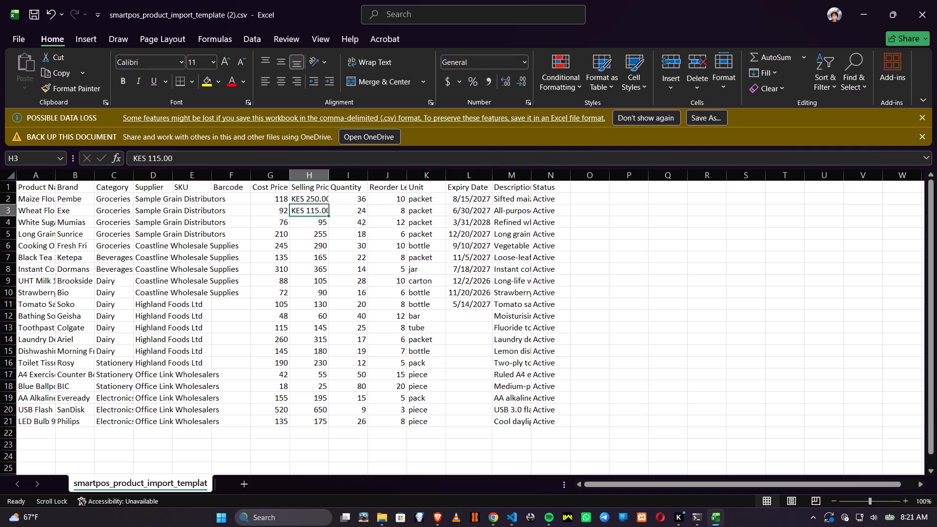
{"action": "key", "text": "Left"}
{"action": "key", "text": "BackSpace"}
{"action": "key", "text": "BackSpace"}
{"action": "key", "text": "BackSpace"}
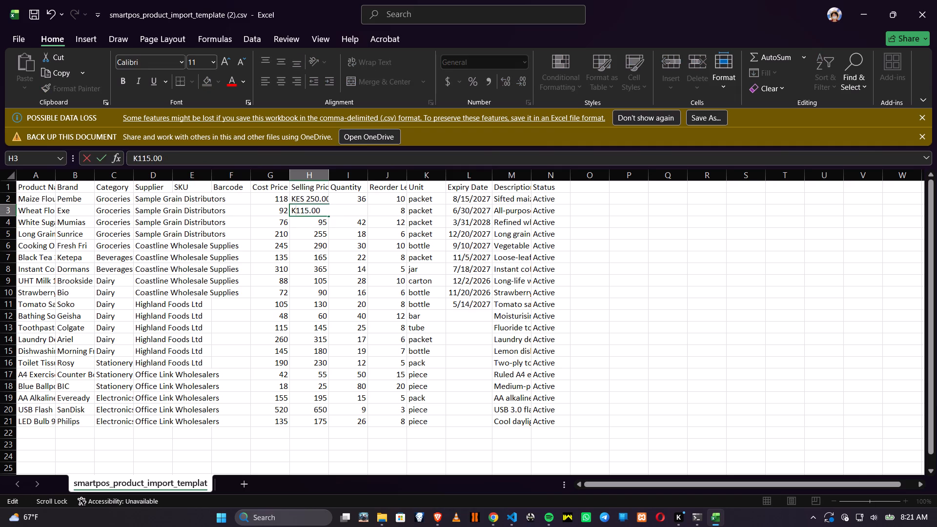
{"action": "key", "text": "BackSpace"}
Remove the KES prefix from the selling price in H2, leaving 250.
{"action": "double_click", "coordinate": [302, 199]}
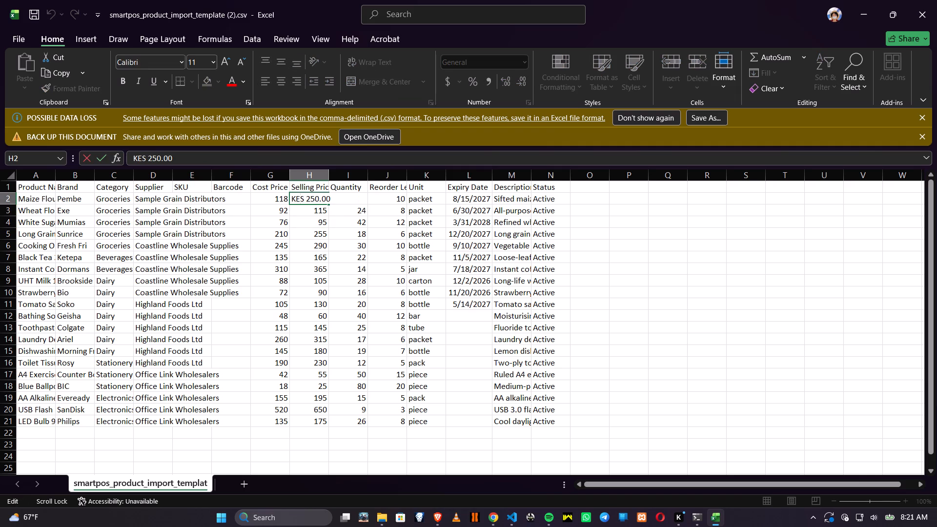
{"action": "key", "text": "Delete"}
{"action": "key", "text": "BackSpace"}
{"action": "key", "text": "BackSpace"}
{"action": "key", "text": "BackSpace"}
{"action": "key", "text": "BackSpace"}
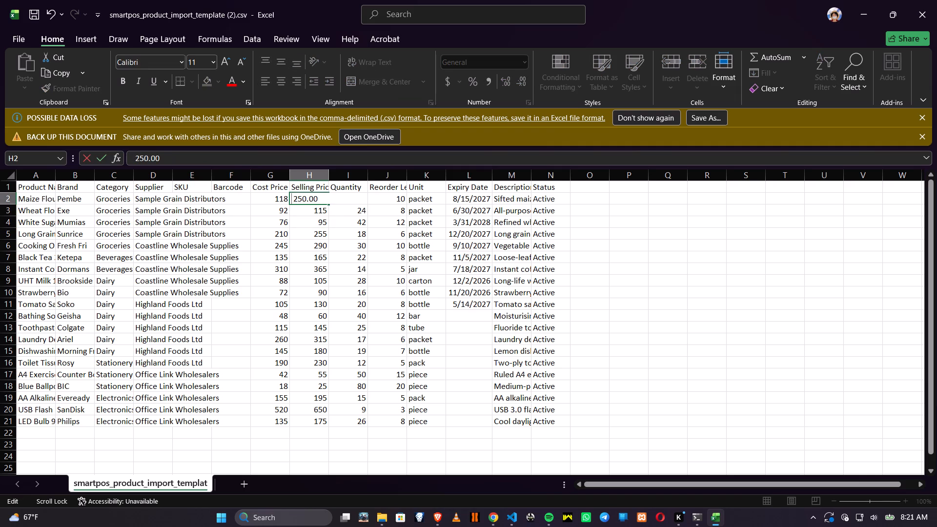
Save the CSV product template and close the workbook.
{"action": "left_click", "coordinate": [33, 17]}
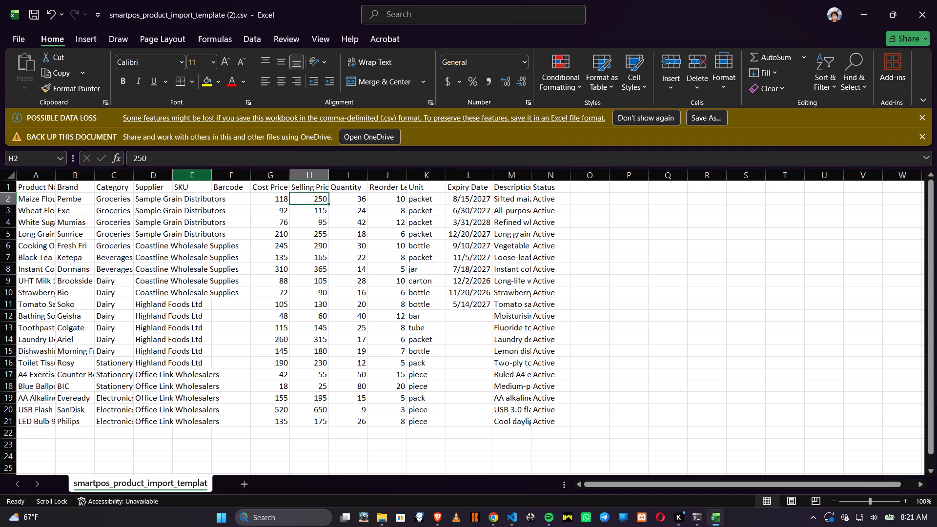
{"action": "left_click", "coordinate": [936, 18]}
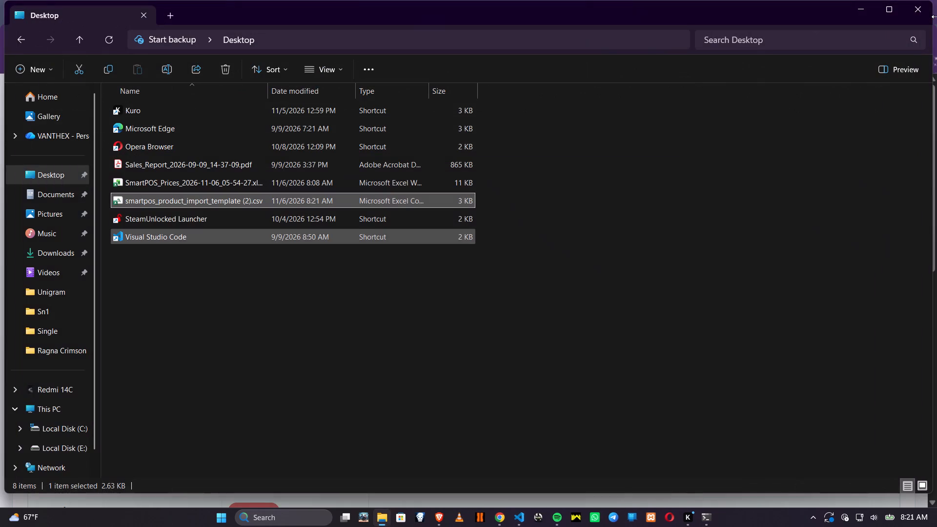
Switch to Chrome and submit smartpos_product_import_template (2).csv from the Desktop for validation on the Import Products page.
{"action": "left_click", "coordinate": [502, 518]}
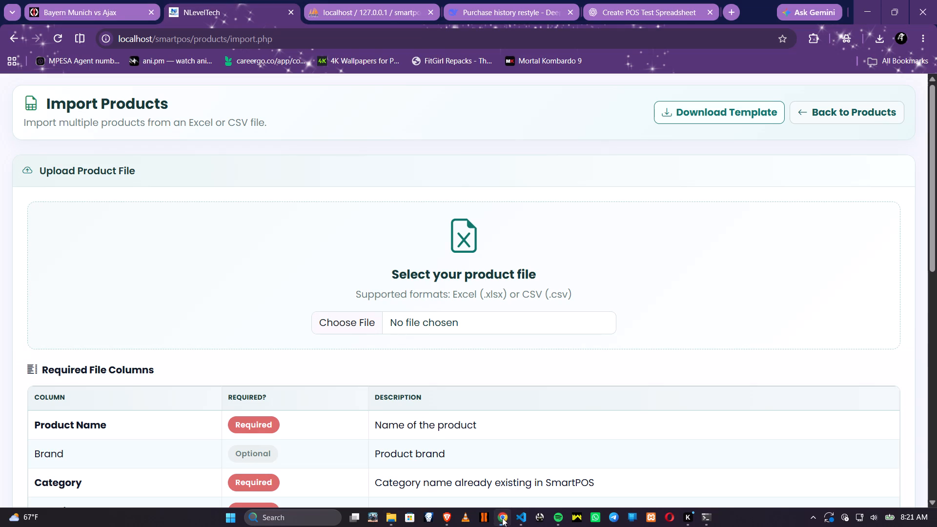
{"action": "left_click", "coordinate": [360, 328]}
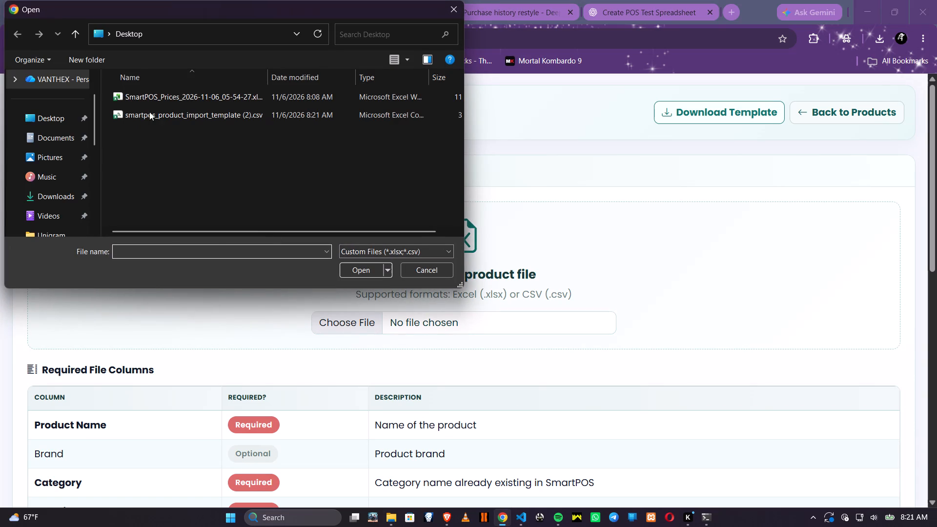
{"action": "double_click", "coordinate": [151, 111]}
{"action": "scroll", "coordinate": [655, 411], "scroll_direction": "down", "scroll_amount": 7}
{"action": "scroll", "coordinate": [746, 480], "scroll_direction": "down", "scroll_amount": 3}
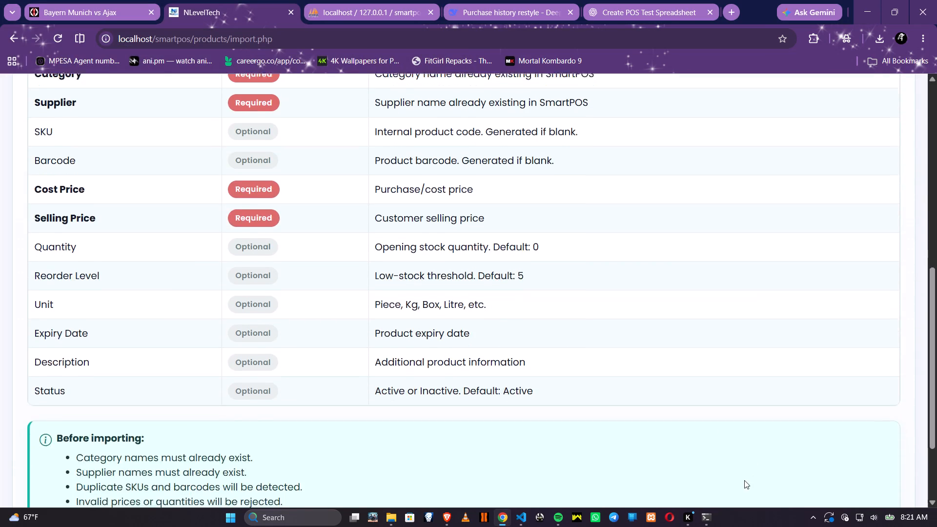
{"action": "scroll", "coordinate": [744, 480], "scroll_direction": "down", "scroll_amount": 1}
{"action": "left_click", "coordinate": [817, 458]}
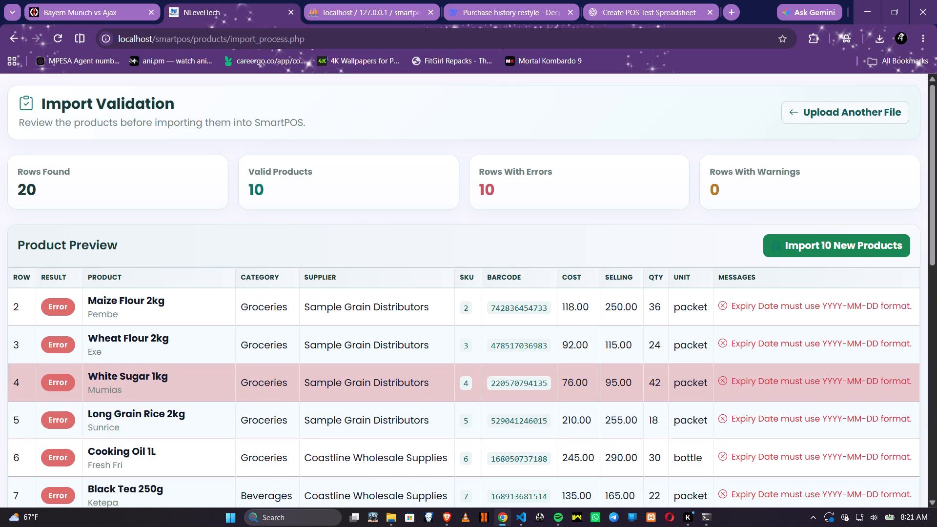
Examine the result and message of each product row in the import validation preview.
{"action": "scroll", "coordinate": [719, 342], "scroll_direction": "down", "scroll_amount": 2}
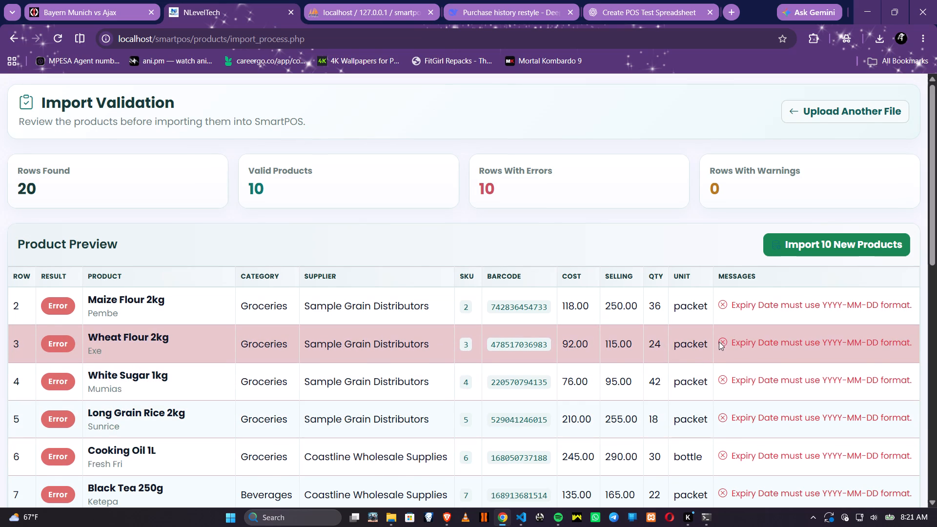
{"action": "scroll", "coordinate": [719, 342], "scroll_direction": "down", "scroll_amount": 12}
{"action": "scroll", "coordinate": [719, 351], "scroll_direction": "up", "scroll_amount": 1}
{"action": "scroll", "coordinate": [719, 351], "scroll_direction": "down", "scroll_amount": 2}
{"action": "scroll", "coordinate": [719, 351], "scroll_direction": "up", "scroll_amount": 5}
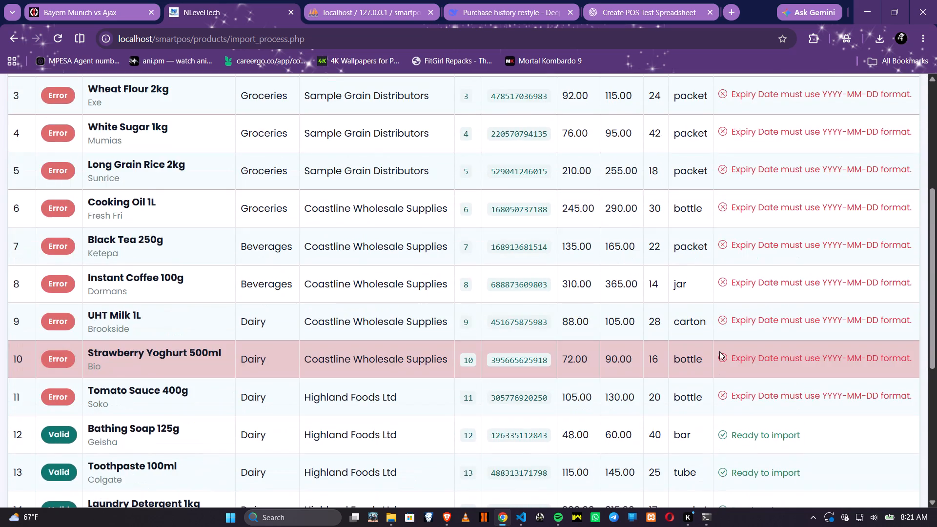
{"action": "scroll", "coordinate": [719, 351], "scroll_direction": "up", "scroll_amount": 7}
{"action": "scroll", "coordinate": [719, 351], "scroll_direction": "down", "scroll_amount": 12}
{"action": "scroll", "coordinate": [719, 351], "scroll_direction": "up", "scroll_amount": 7}
{"action": "scroll", "coordinate": [719, 351], "scroll_direction": "down", "scroll_amount": 9}
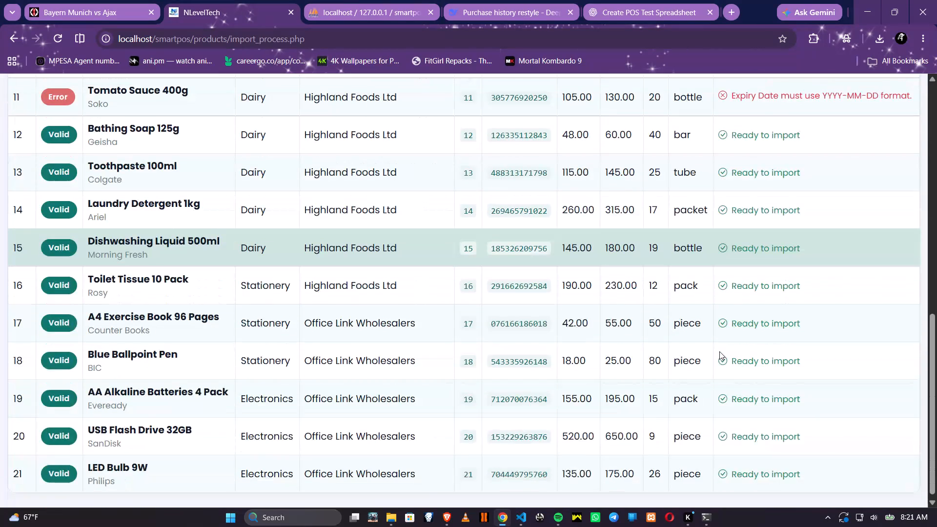
{"action": "scroll", "coordinate": [719, 351], "scroll_direction": "down", "scroll_amount": 6}
{"action": "scroll", "coordinate": [719, 351], "scroll_direction": "up", "scroll_amount": 14}
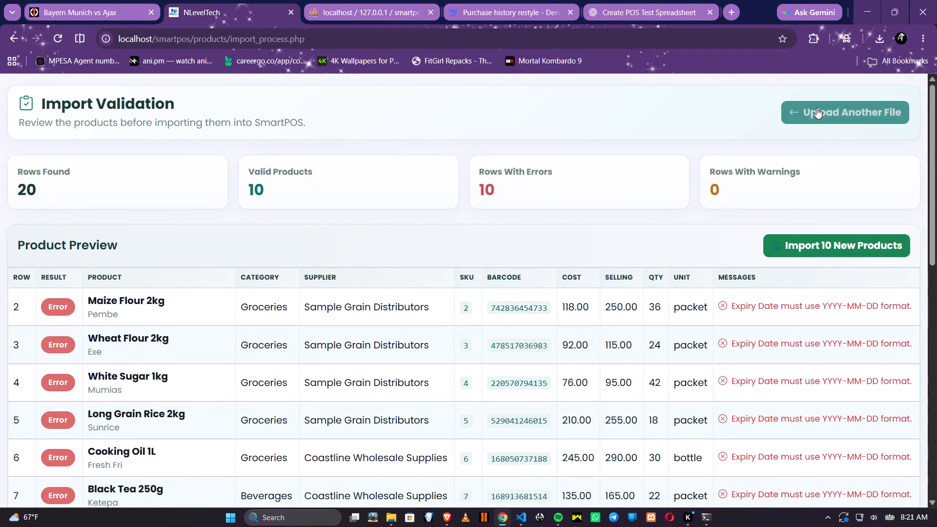
Return to the product upload page and reopen smartpos_product_import_template (2).csv from the Desktop in Excel.
{"action": "left_click", "coordinate": [816, 108]}
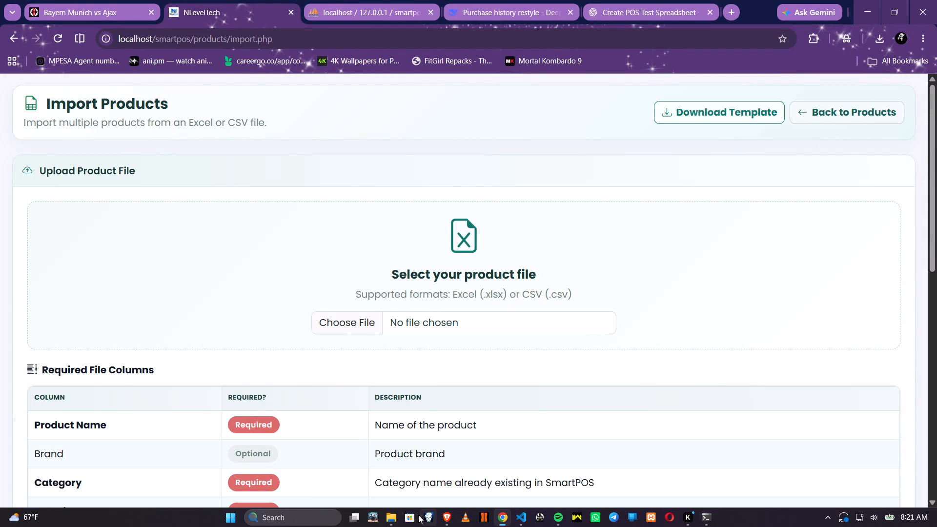
{"action": "left_click", "coordinate": [395, 516]}
{"action": "double_click", "coordinate": [194, 201]}
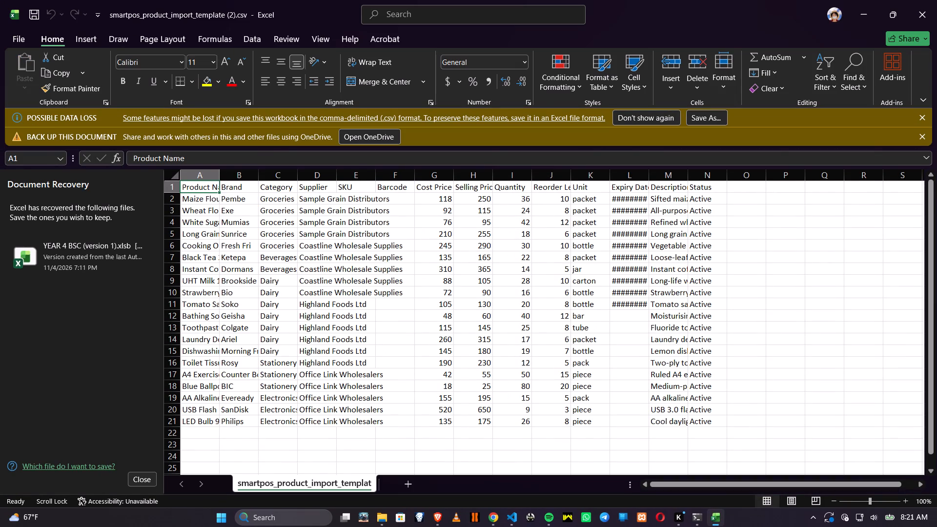
Clear the expiry dates of the first ten products in L2:L11 and auto-fit the Expiry Date column's width.
{"action": "left_click", "coordinate": [625, 304]}
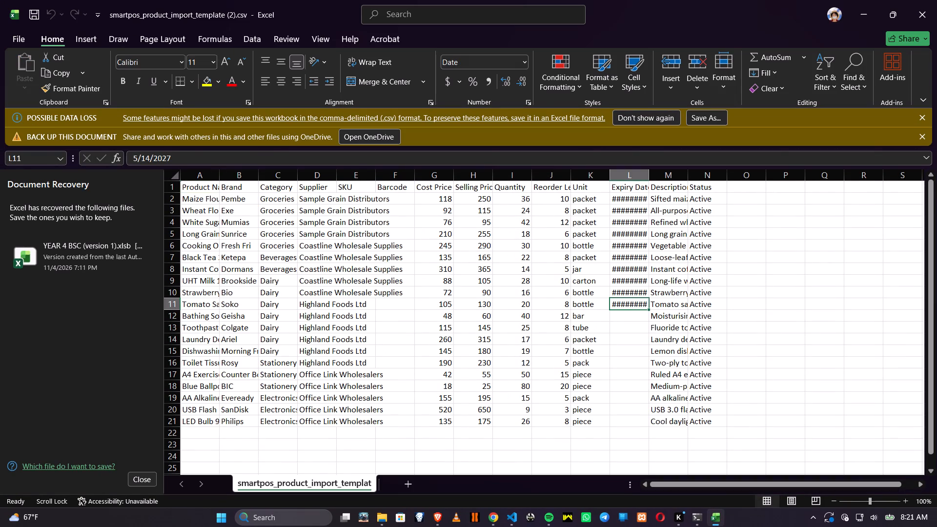
{"action": "left_click", "coordinate": [630, 202], "text": "shift"}
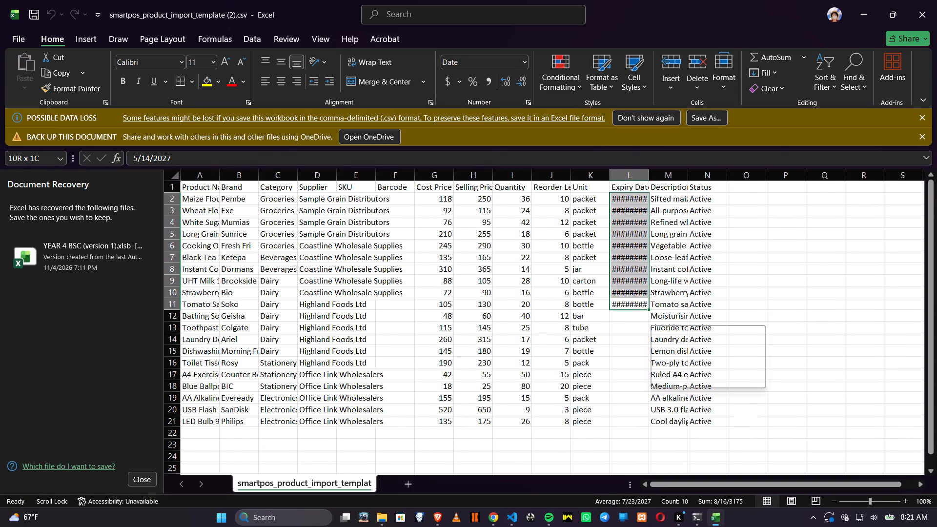
{"action": "double_click", "coordinate": [651, 174]}
{"action": "key", "text": "Delete"}
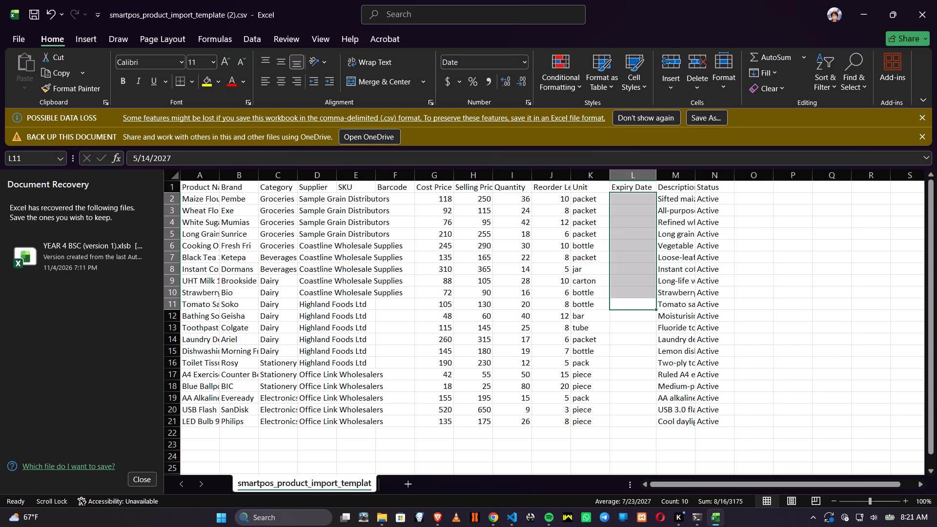
{"action": "left_click", "coordinate": [733, 228]}
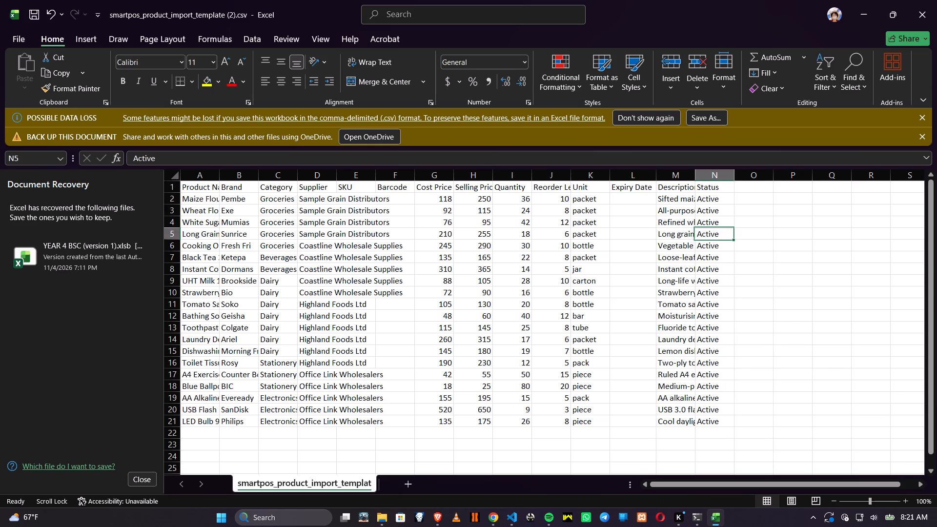
Save the CSV template, dismiss Document Recovery while keeping the recovered files for later viewing, and close the workbook.
{"action": "key", "text": "ctrl+s"}
{"action": "left_click", "coordinate": [914, 13]}
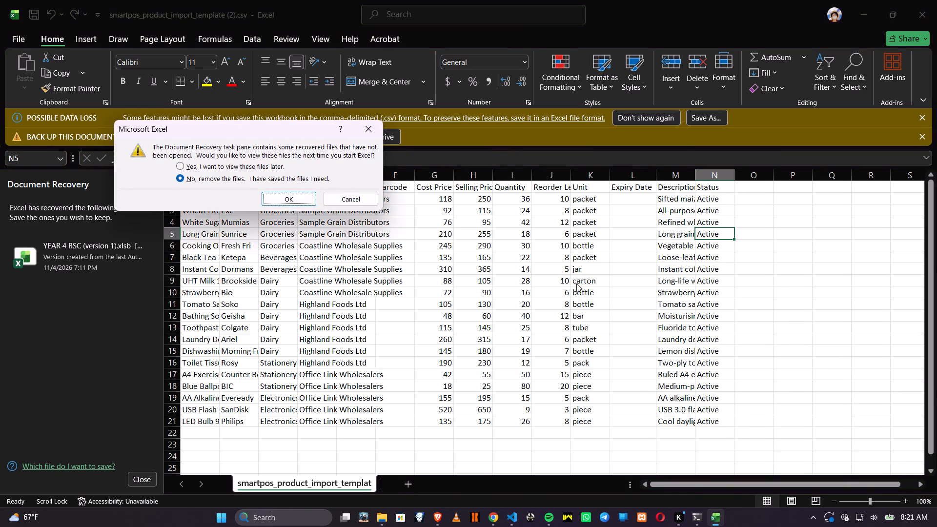
{"action": "left_click", "coordinate": [332, 203]}
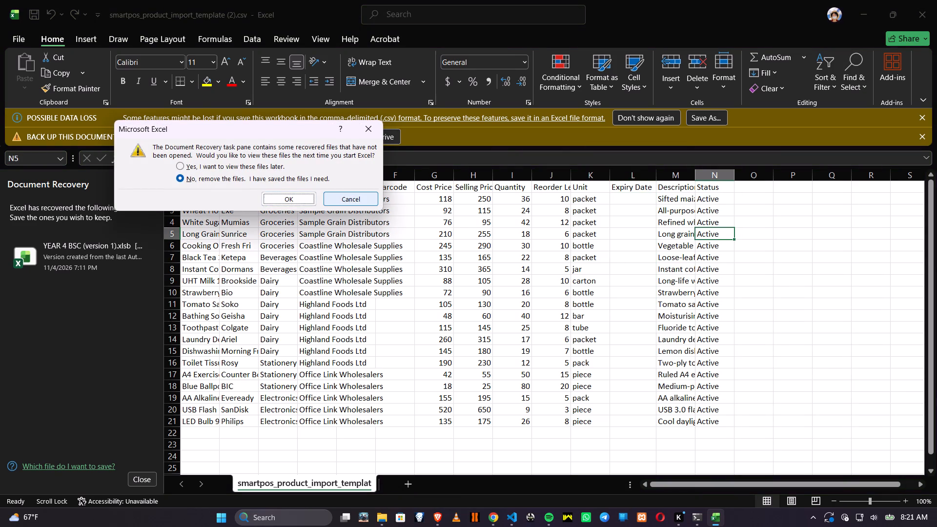
{"action": "left_click", "coordinate": [33, 16]}
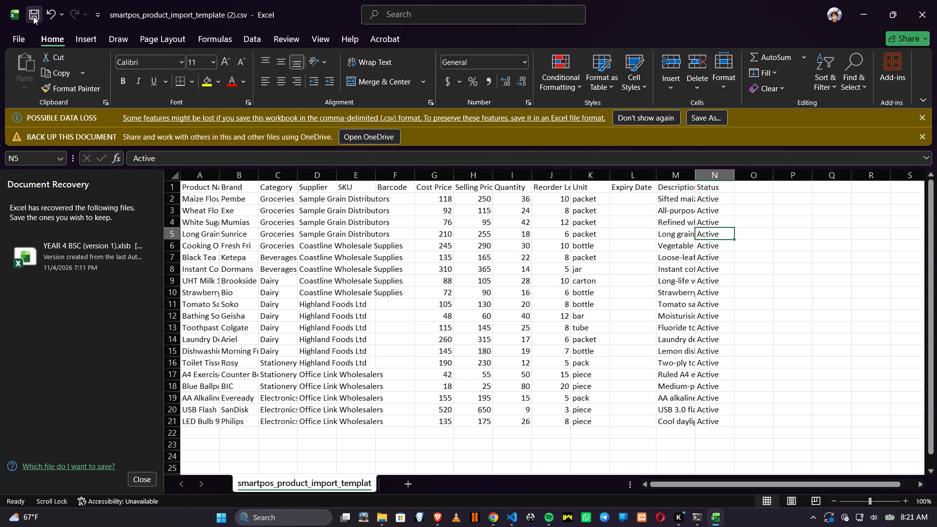
{"action": "left_click", "coordinate": [141, 477]}
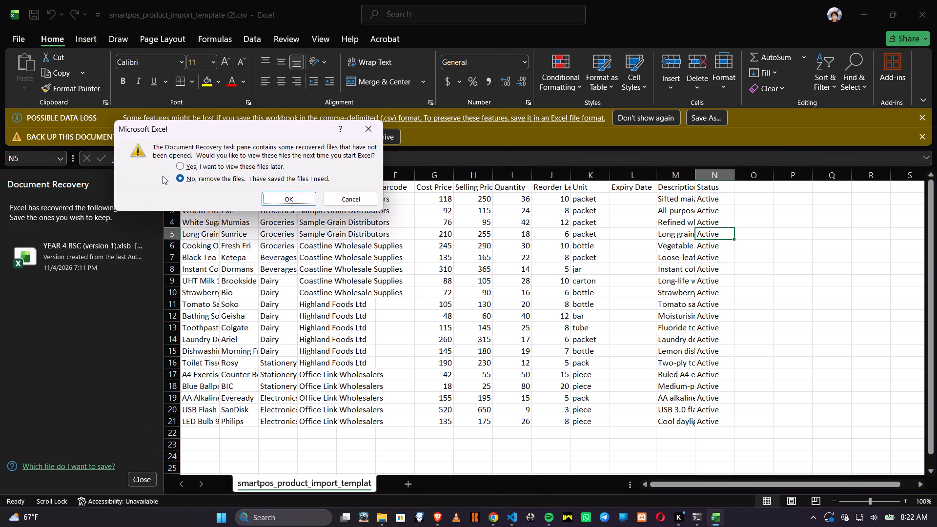
{"action": "left_click", "coordinate": [178, 165]}
{"action": "left_click", "coordinate": [299, 196]}
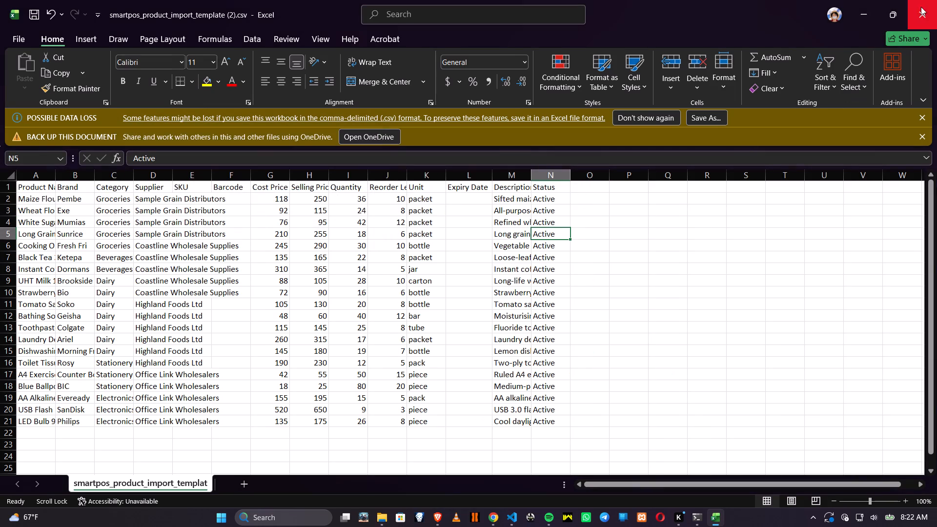
{"action": "left_click", "coordinate": [924, 0]}
Switch to Chrome and submit smartpos_product_import_template (2).csv for validation on the Import Products page.
{"action": "left_click", "coordinate": [502, 518]}
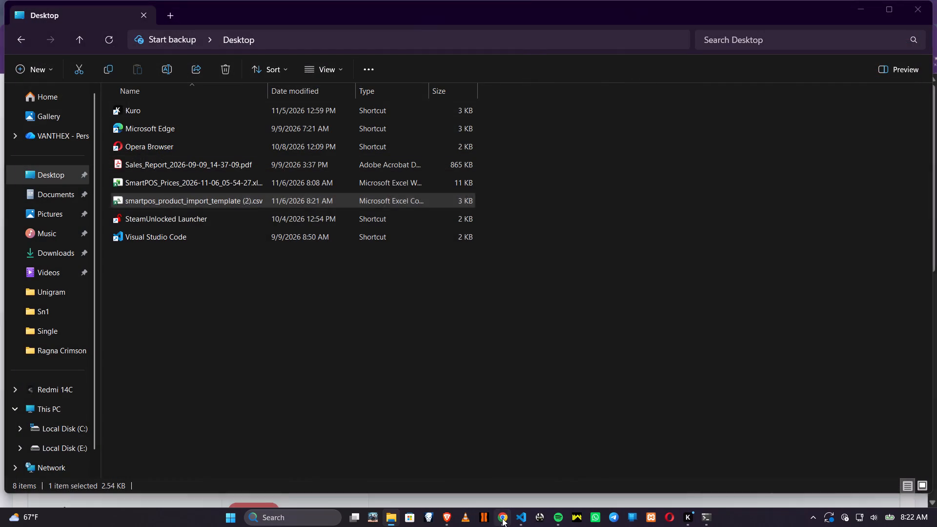
{"action": "left_click", "coordinate": [359, 320]}
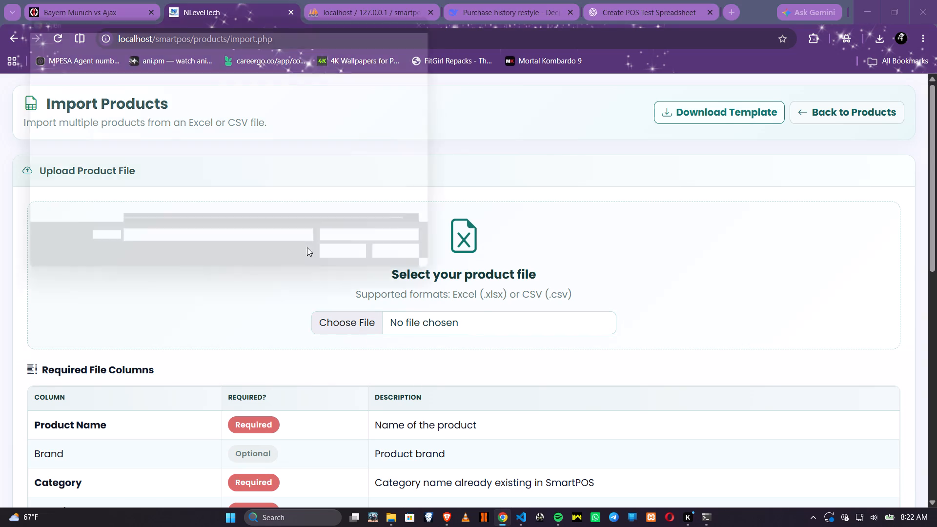
{"action": "double_click", "coordinate": [219, 108]}
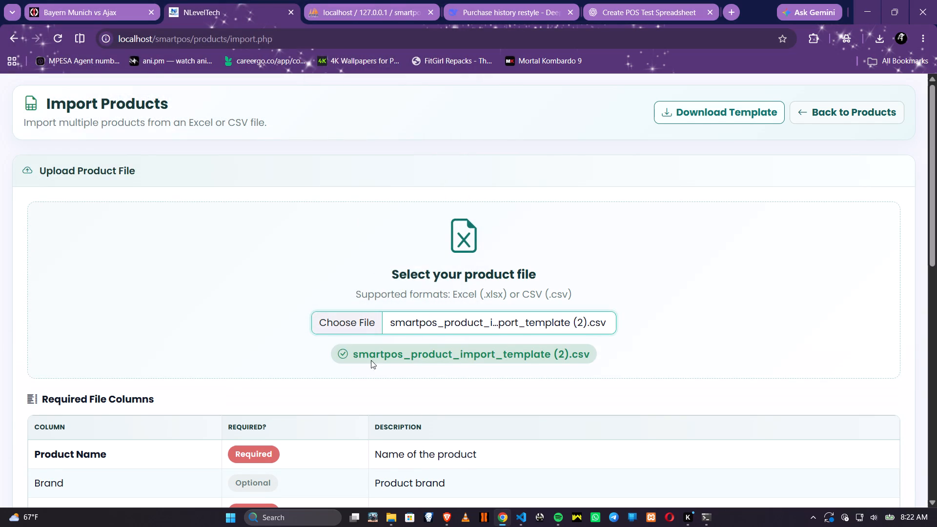
{"action": "scroll", "coordinate": [416, 365], "scroll_direction": "down", "scroll_amount": 15}
{"action": "left_click", "coordinate": [791, 446]}
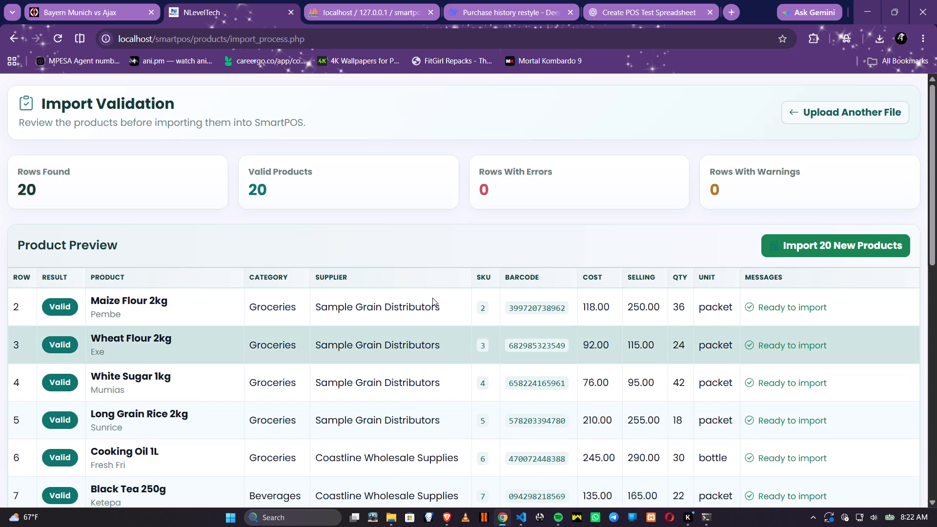
Review the rows in the product preview and import the 20 new products into SmartPOS.
{"action": "scroll", "coordinate": [432, 298], "scroll_direction": "down", "scroll_amount": 1}
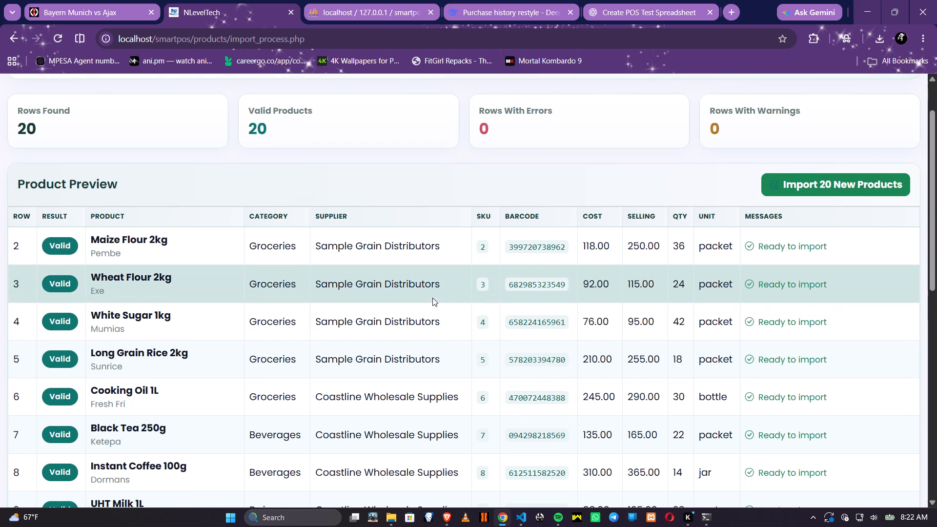
{"action": "scroll", "coordinate": [432, 298], "scroll_direction": "down", "scroll_amount": 14}
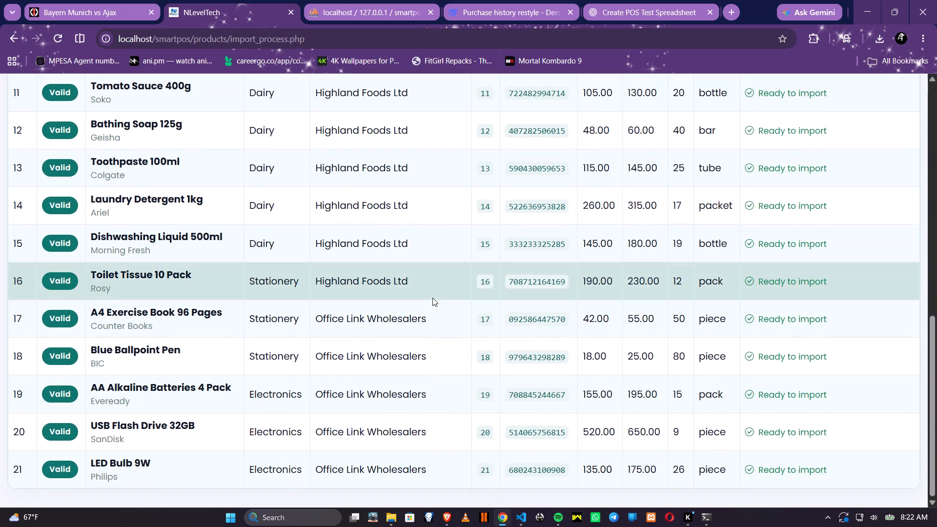
{"action": "scroll", "coordinate": [432, 298], "scroll_direction": "up", "scroll_amount": 8}
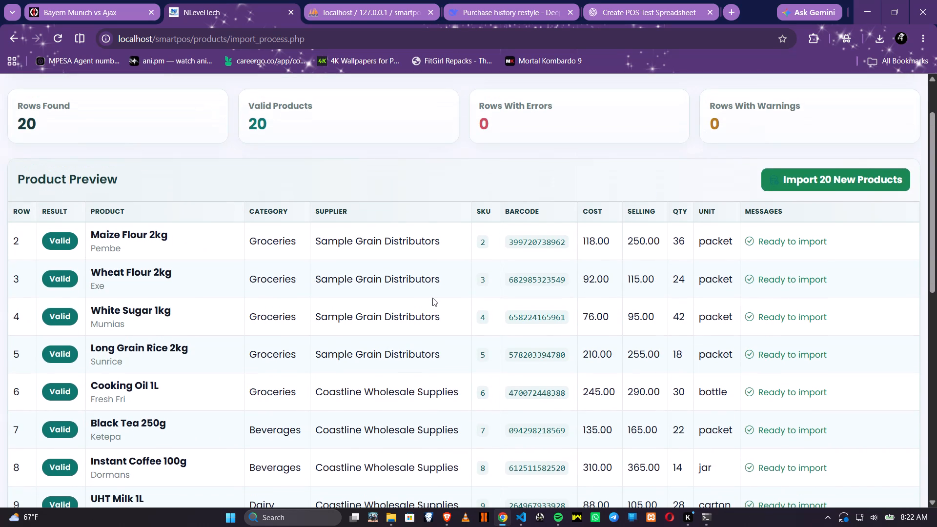
{"action": "scroll", "coordinate": [432, 298], "scroll_direction": "down", "scroll_amount": 15}
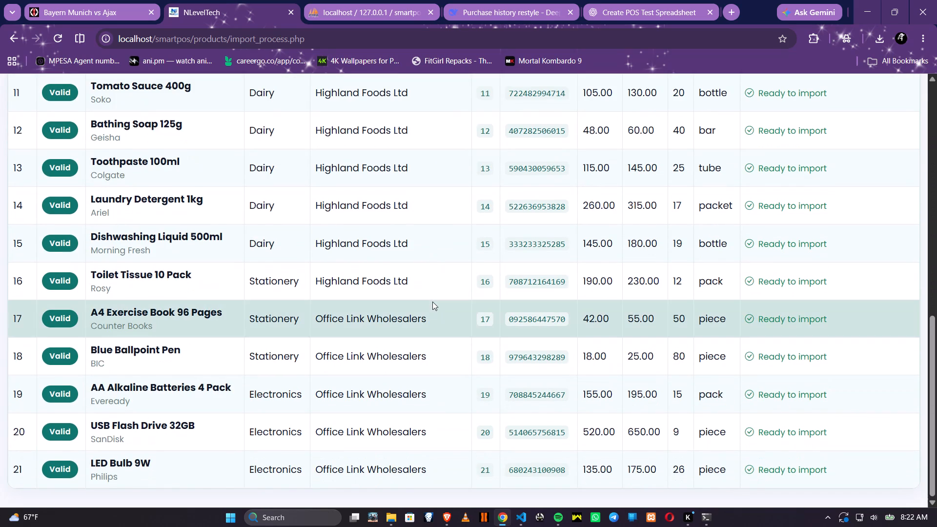
{"action": "scroll", "coordinate": [432, 302], "scroll_direction": "up", "scroll_amount": 17}
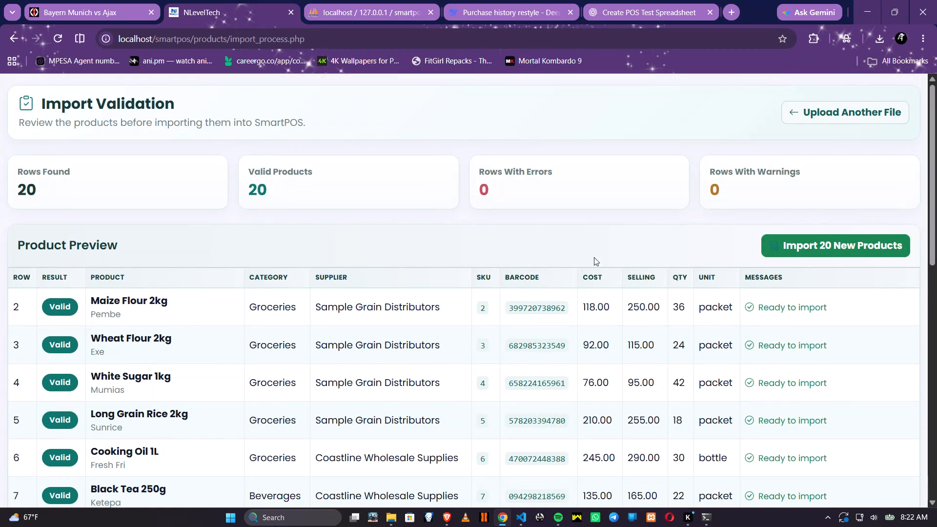
{"action": "left_click", "coordinate": [786, 246]}
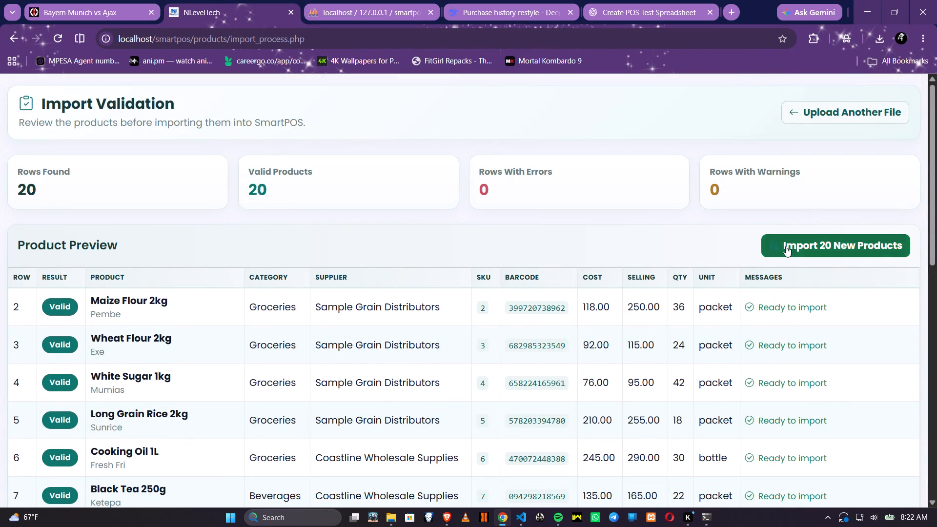
{"action": "left_click", "coordinate": [519, 116]}
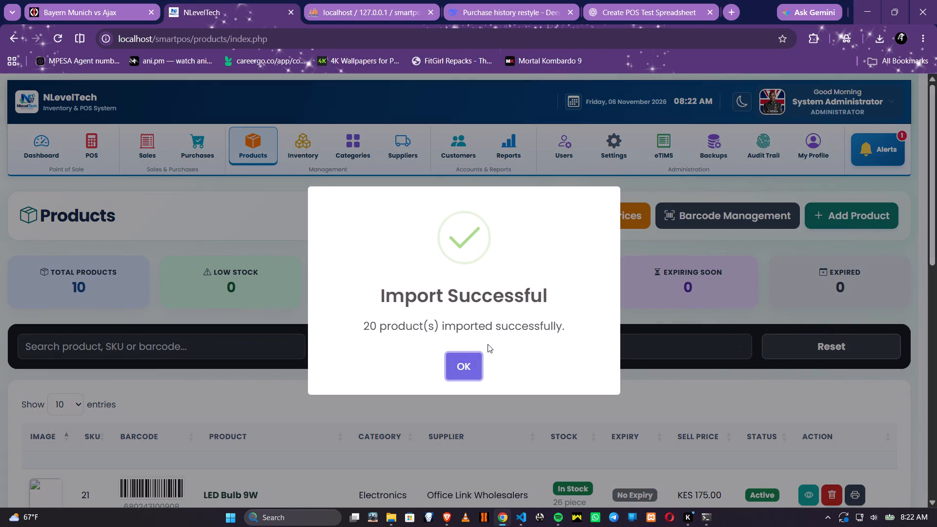
{"action": "left_click", "coordinate": [465, 371]}
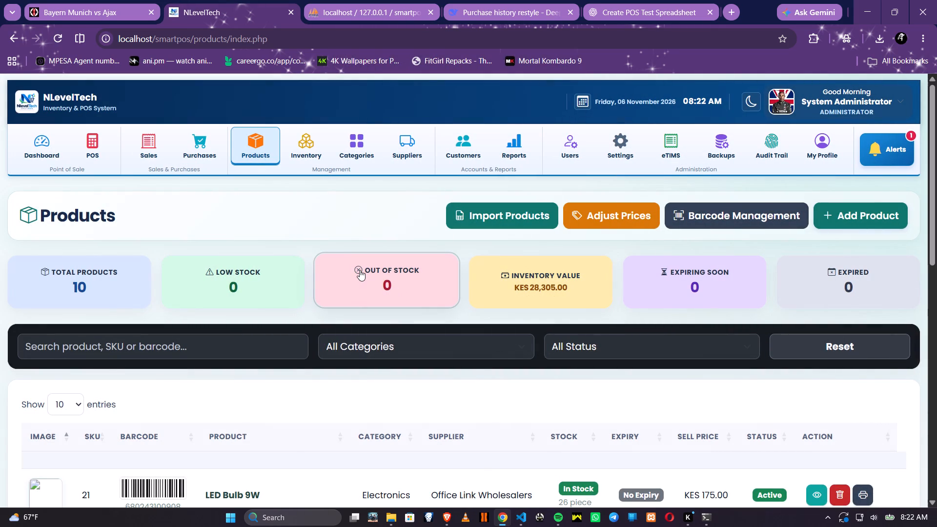
Show 100 entries in the Products list and examine the imported products alongside the existing ones.
{"action": "left_click", "coordinate": [66, 404]}
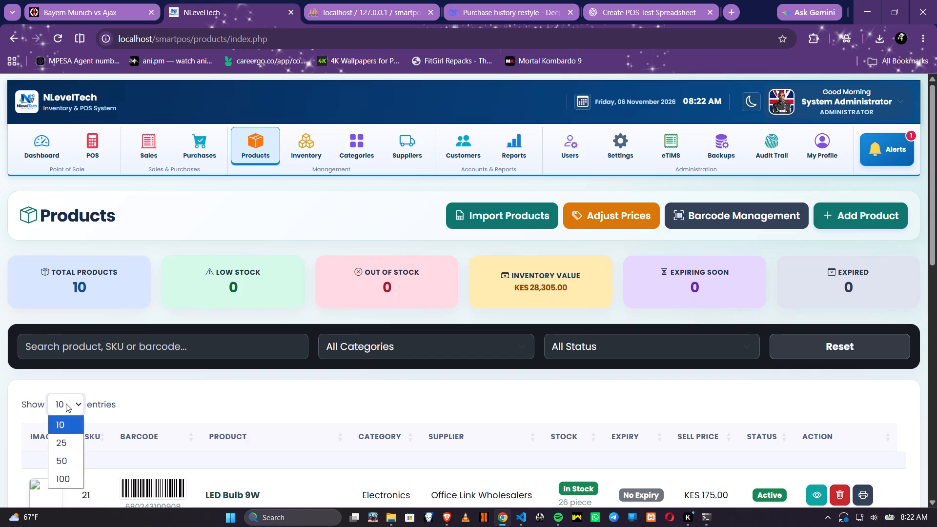
{"action": "left_click", "coordinate": [62, 478]}
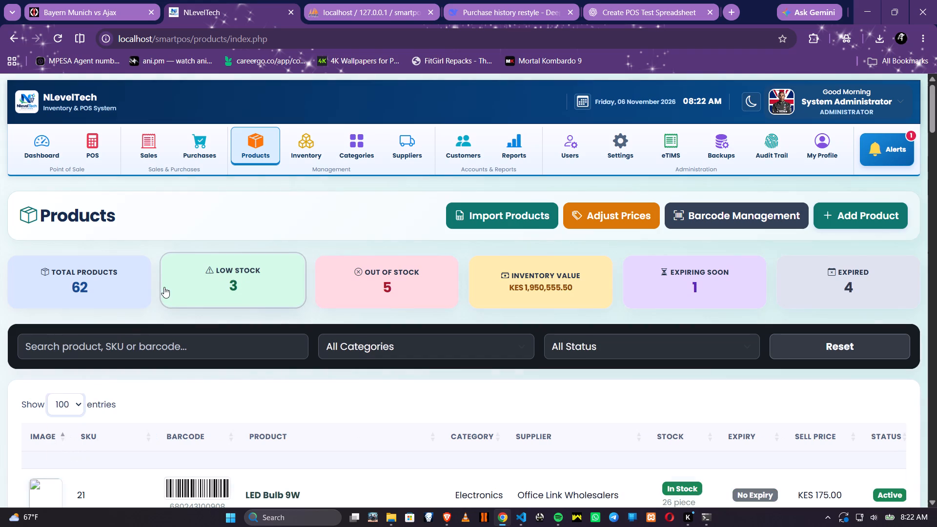
{"action": "scroll", "coordinate": [177, 283], "scroll_direction": "down", "scroll_amount": 2}
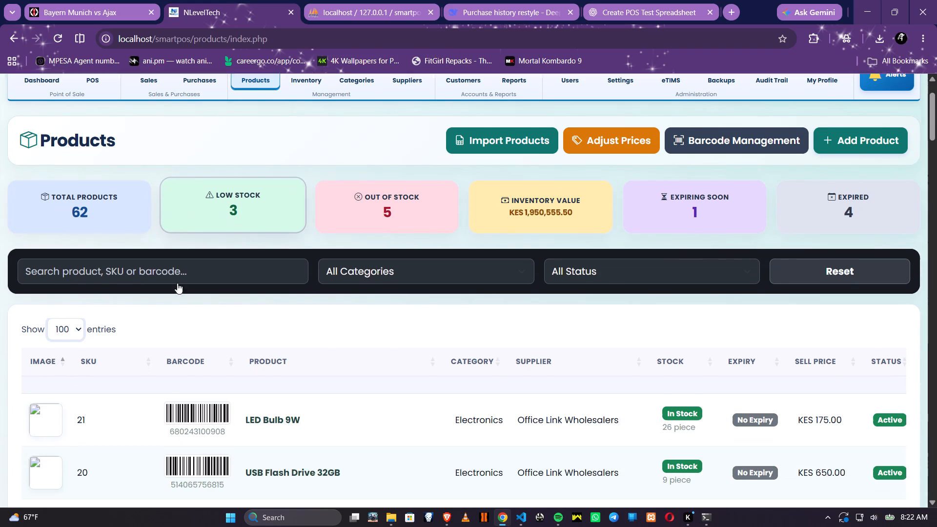
{"action": "scroll", "coordinate": [177, 283], "scroll_direction": "down", "scroll_amount": 11}
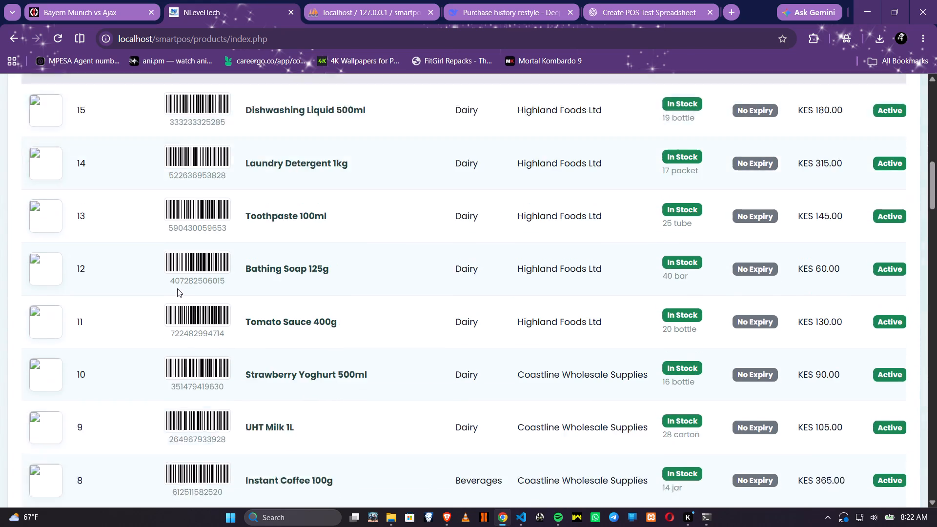
{"action": "scroll", "coordinate": [177, 288], "scroll_direction": "down", "scroll_amount": 13}
{"action": "scroll", "coordinate": [178, 289], "scroll_direction": "up", "scroll_amount": 5}
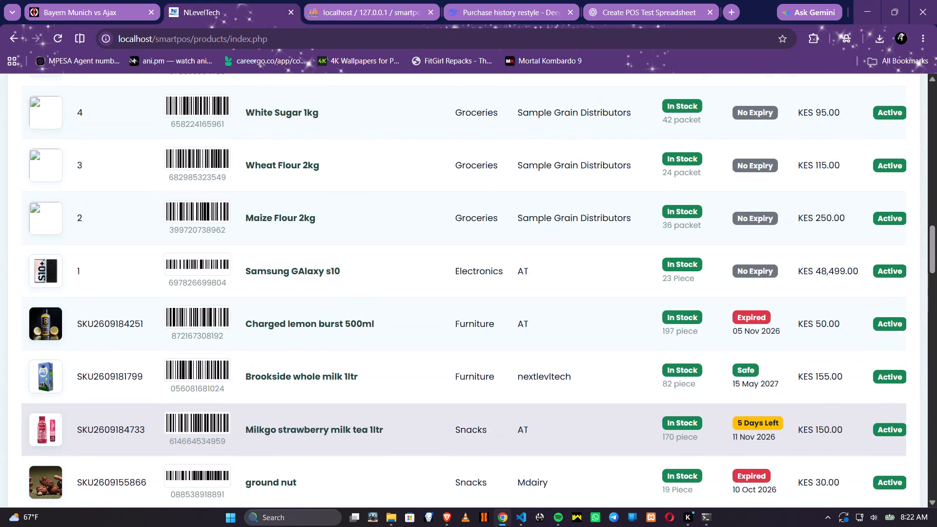
{"action": "scroll", "coordinate": [178, 289], "scroll_direction": "up", "scroll_amount": 15}
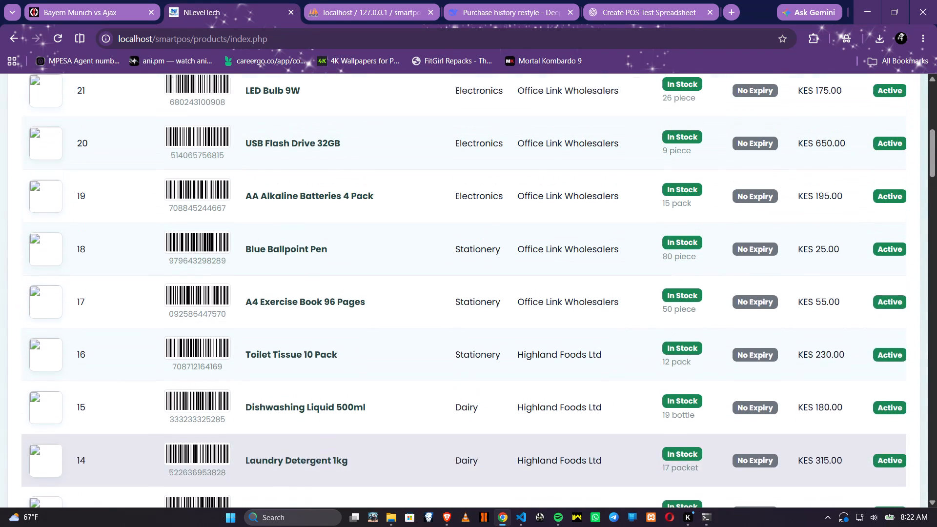
{"action": "scroll", "coordinate": [178, 289], "scroll_direction": "up", "scroll_amount": 1}
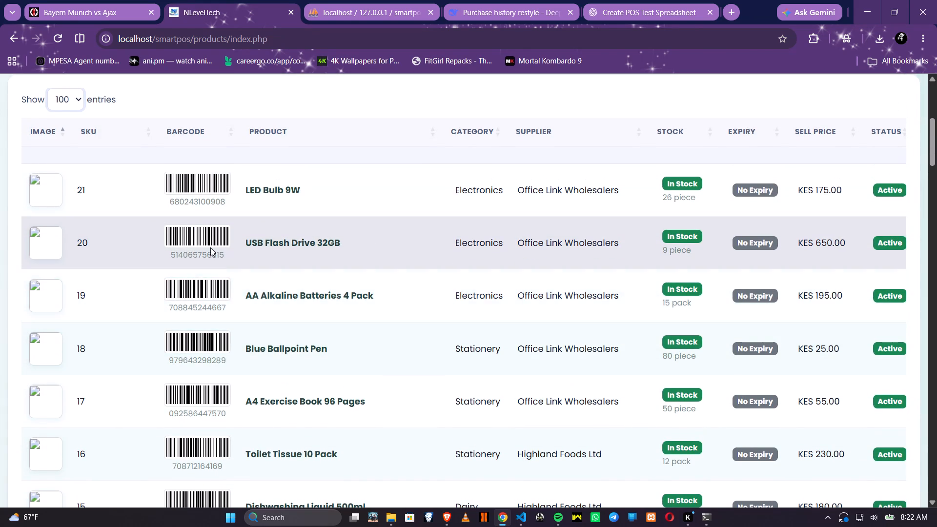
{"action": "scroll", "coordinate": [210, 247], "scroll_direction": "down", "scroll_amount": 15}
{"action": "scroll", "coordinate": [209, 251], "scroll_direction": "down", "scroll_amount": 8}
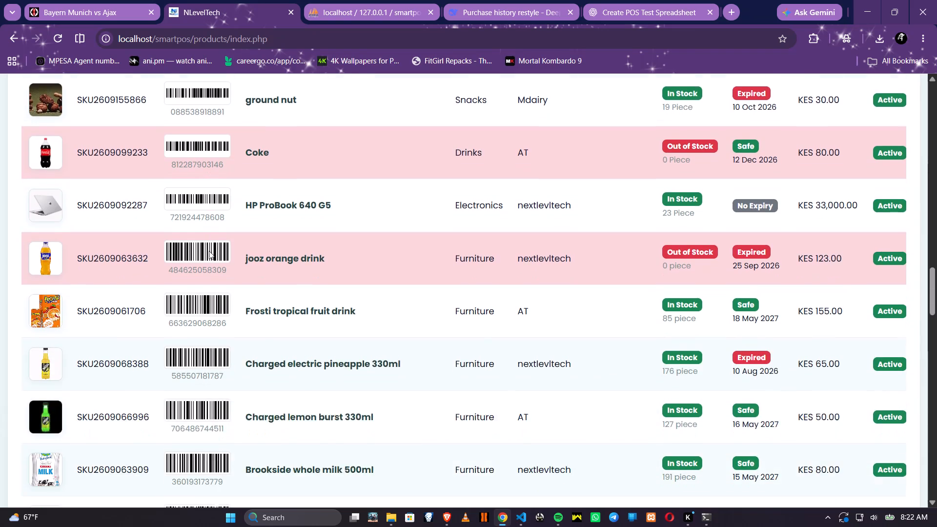
{"action": "scroll", "coordinate": [209, 251], "scroll_direction": "down", "scroll_amount": 12}
{"action": "scroll", "coordinate": [208, 251], "scroll_direction": "up", "scroll_amount": 8}
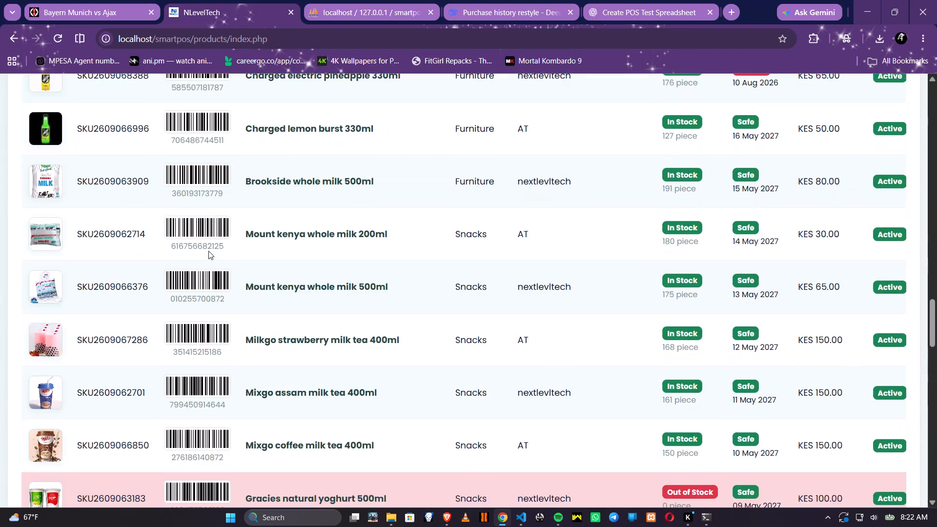
{"action": "scroll", "coordinate": [208, 251], "scroll_direction": "up", "scroll_amount": 18}
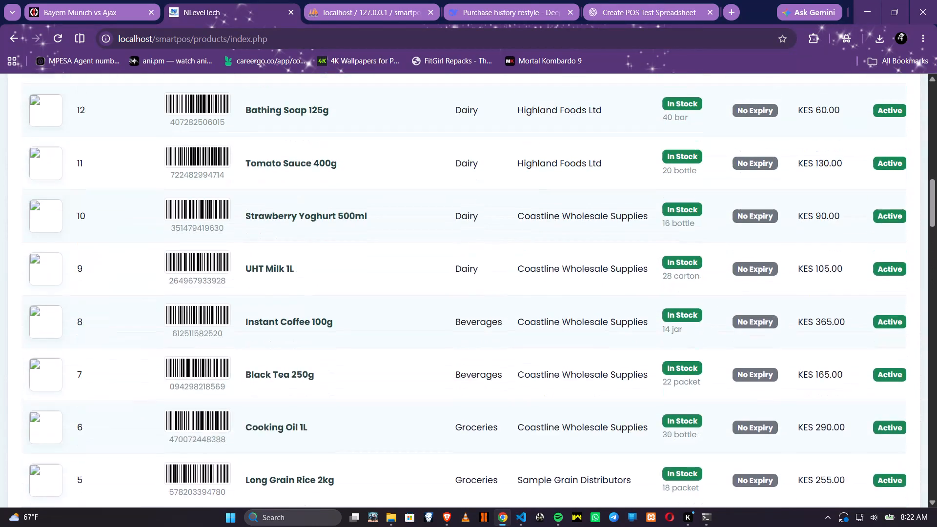
{"action": "scroll", "coordinate": [208, 251], "scroll_direction": "up", "scroll_amount": 19}
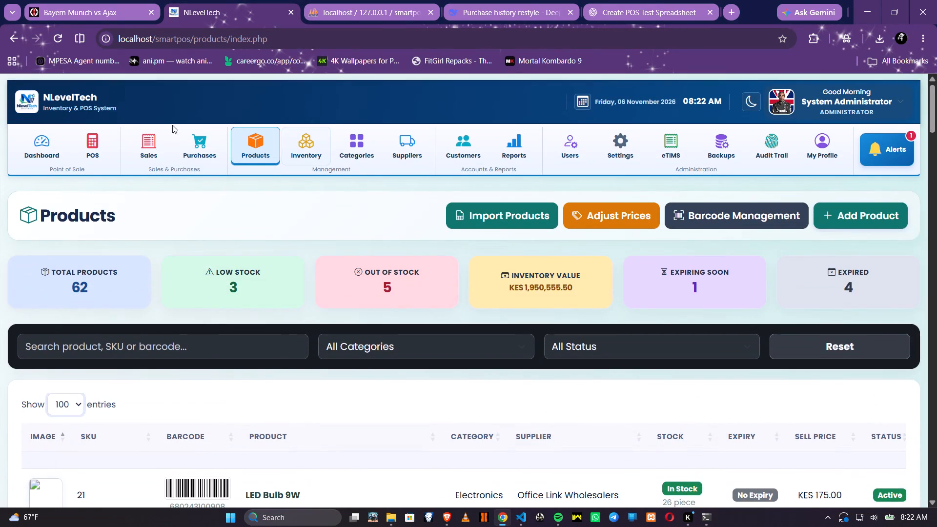
Open Sales History and look over the sales summary, filters and transactions.
{"action": "left_click", "coordinate": [142, 147]}
{"action": "scroll", "coordinate": [151, 282], "scroll_direction": "down", "scroll_amount": 3}
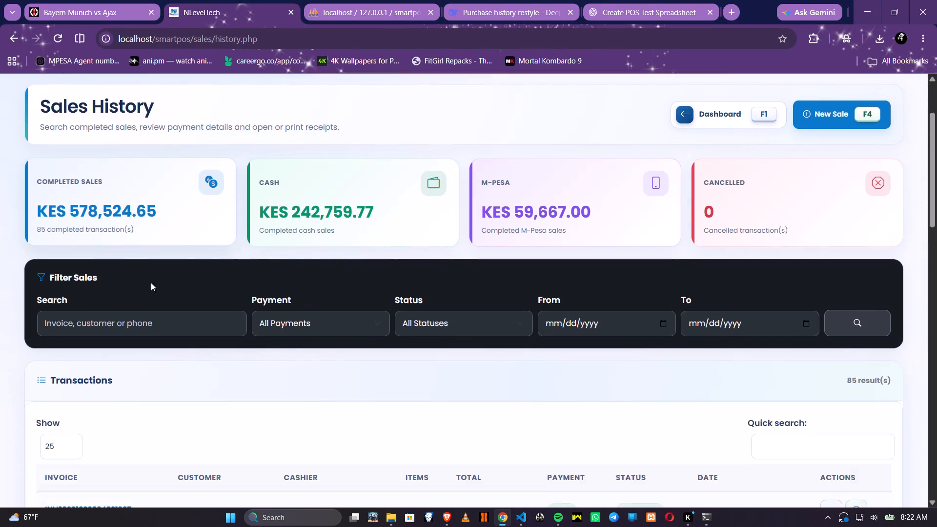
{"action": "scroll", "coordinate": [151, 283], "scroll_direction": "down", "scroll_amount": 3}
{"action": "scroll", "coordinate": [151, 283], "scroll_direction": "up", "scroll_amount": 7}
{"action": "left_click", "coordinate": [95, 136]}
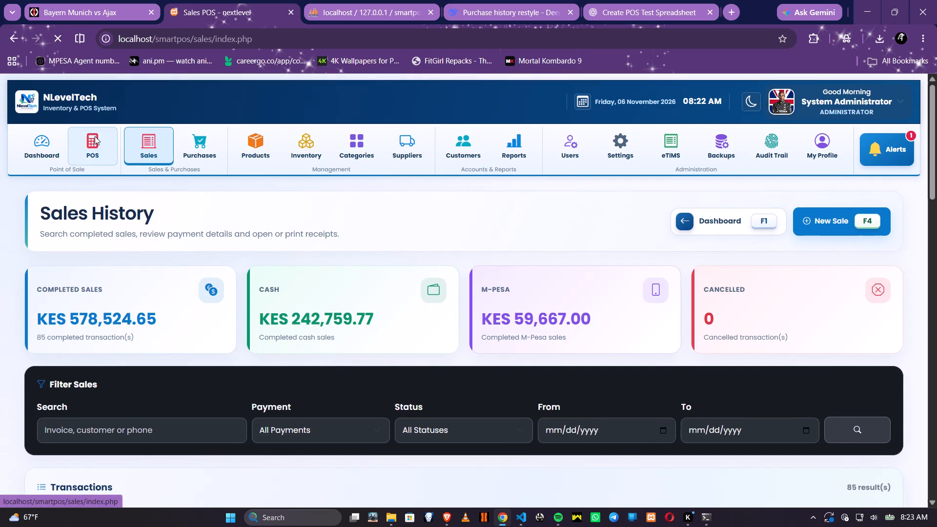
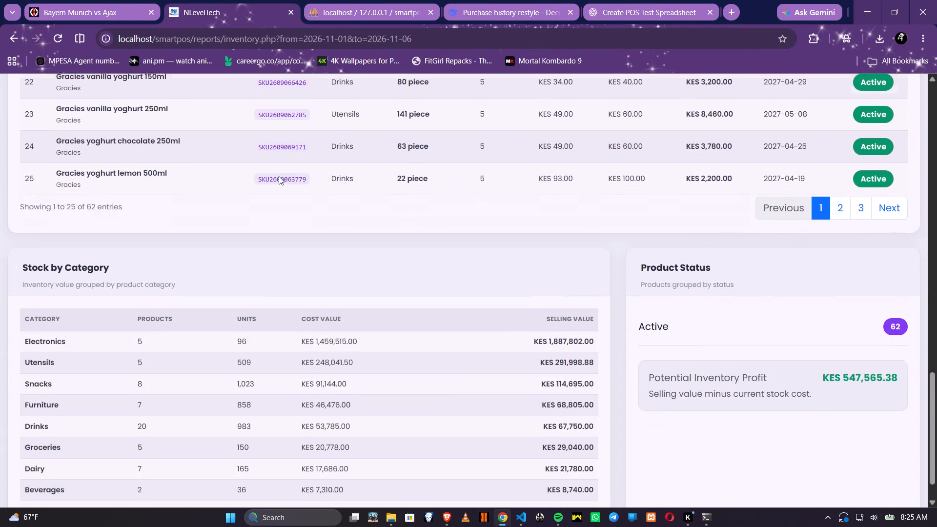
{"action": "scroll", "coordinate": [279, 176], "scroll_direction": "down", "scroll_amount": 2}
{"action": "scroll", "coordinate": [279, 176], "scroll_direction": "up", "scroll_amount": 9}
{"action": "scroll", "coordinate": [279, 176], "scroll_direction": "up", "scroll_amount": 20}
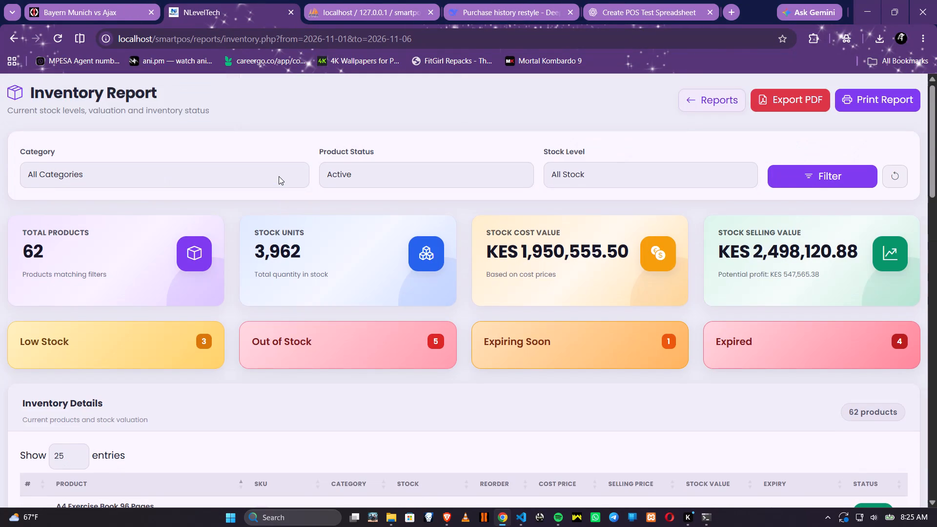
{"action": "scroll", "coordinate": [279, 176], "scroll_direction": "up", "scroll_amount": 5}
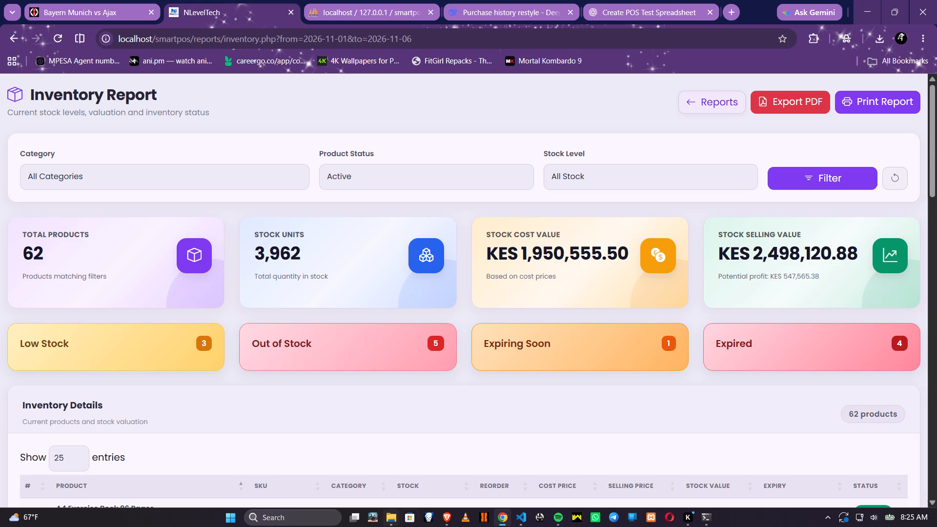
Switch to Visual Studio Code.
{"action": "left_click", "coordinate": [523, 514]}
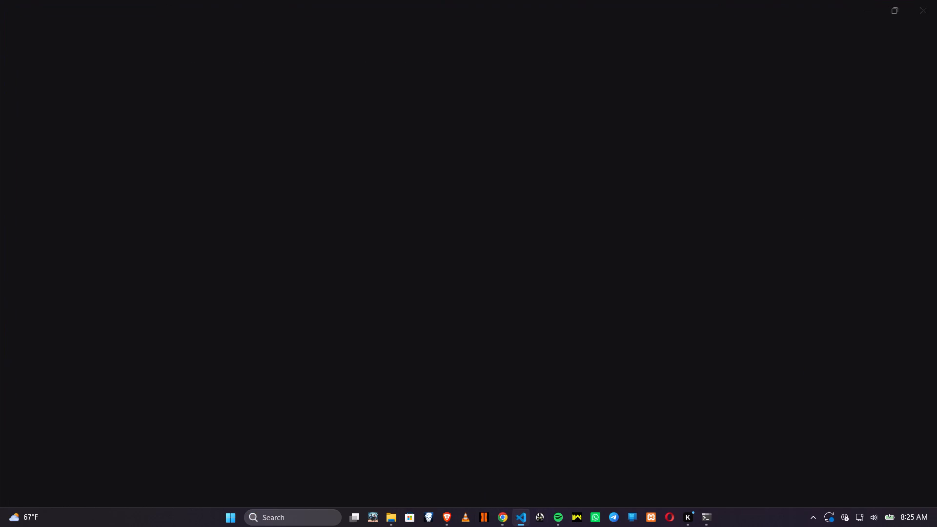
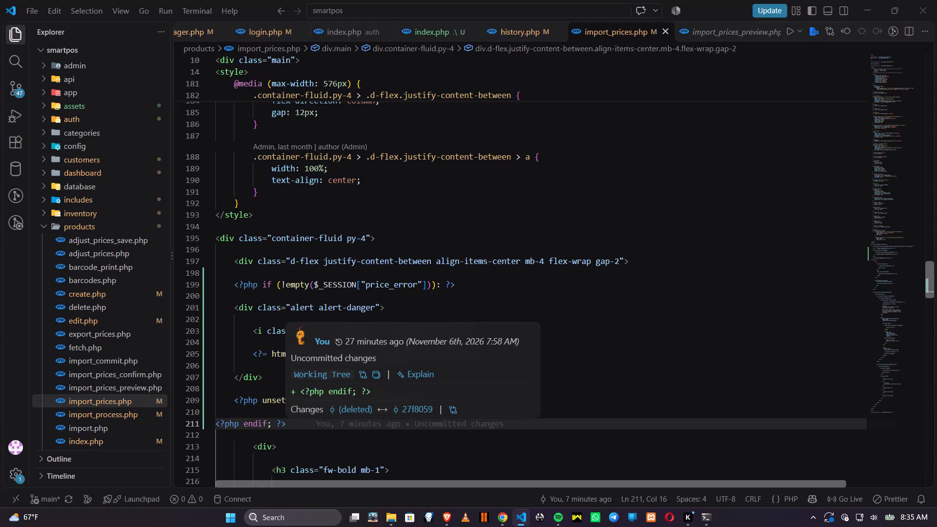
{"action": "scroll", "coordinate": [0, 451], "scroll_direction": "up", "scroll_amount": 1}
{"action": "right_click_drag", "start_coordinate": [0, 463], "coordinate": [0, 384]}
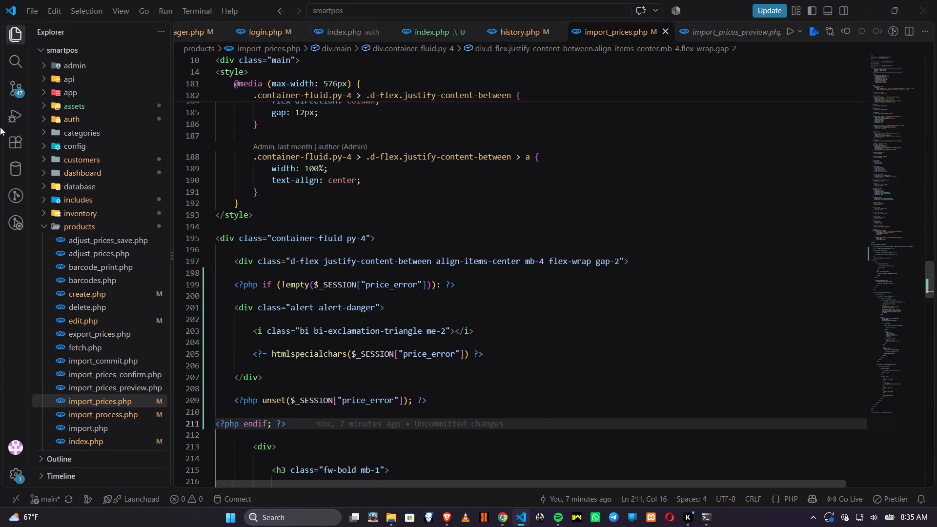